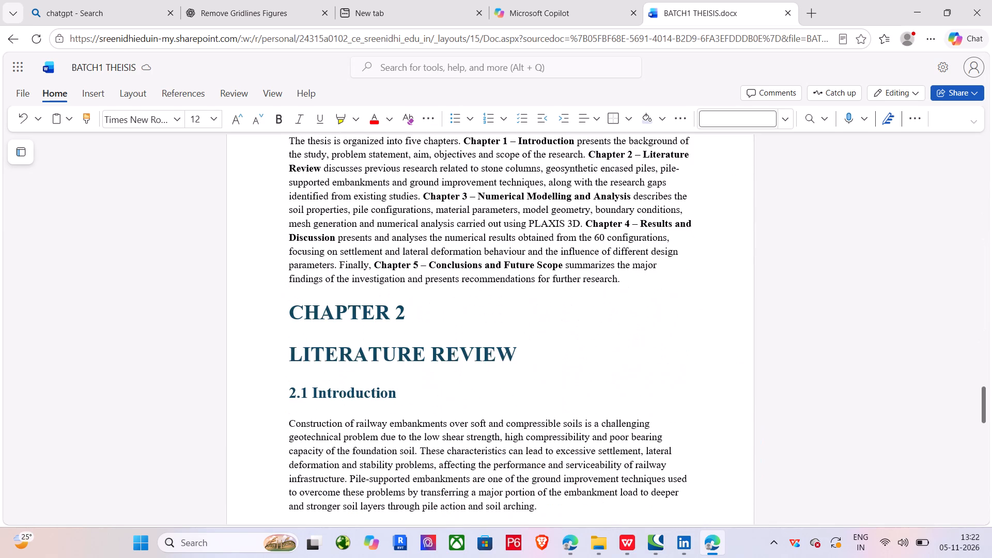
pyautogui.scroll(-5, 643, 396)
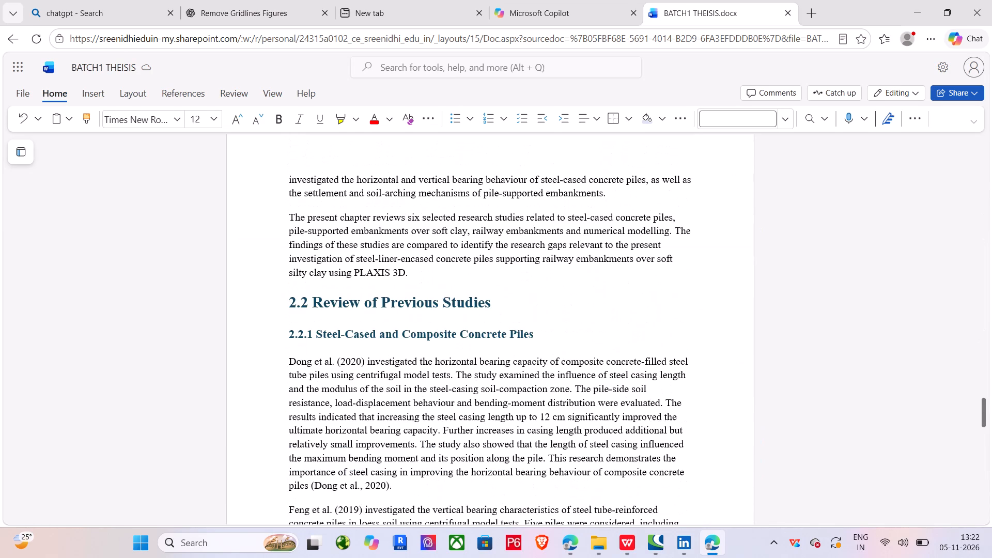
pyautogui.scroll(-7, 643, 396)
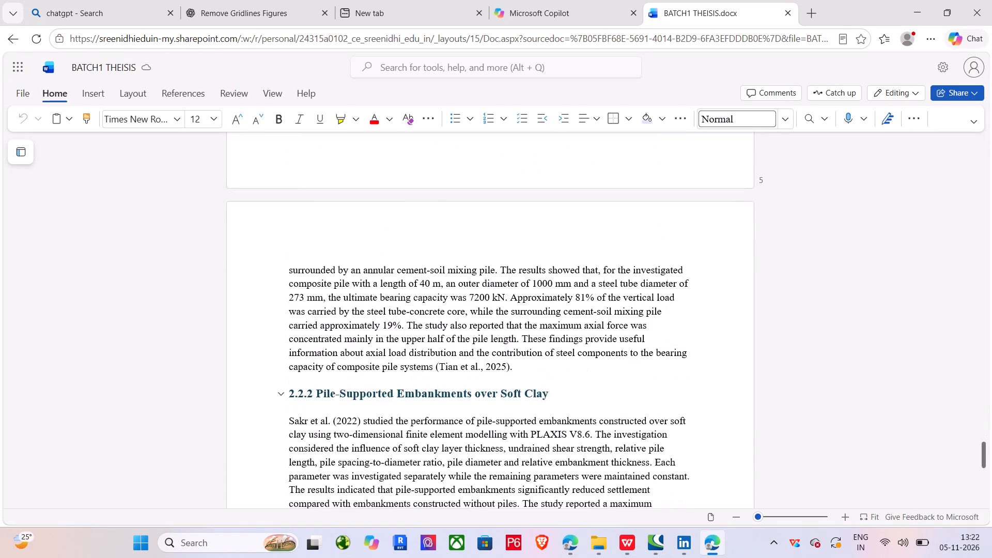
pyautogui.scroll(-11, 643, 396)
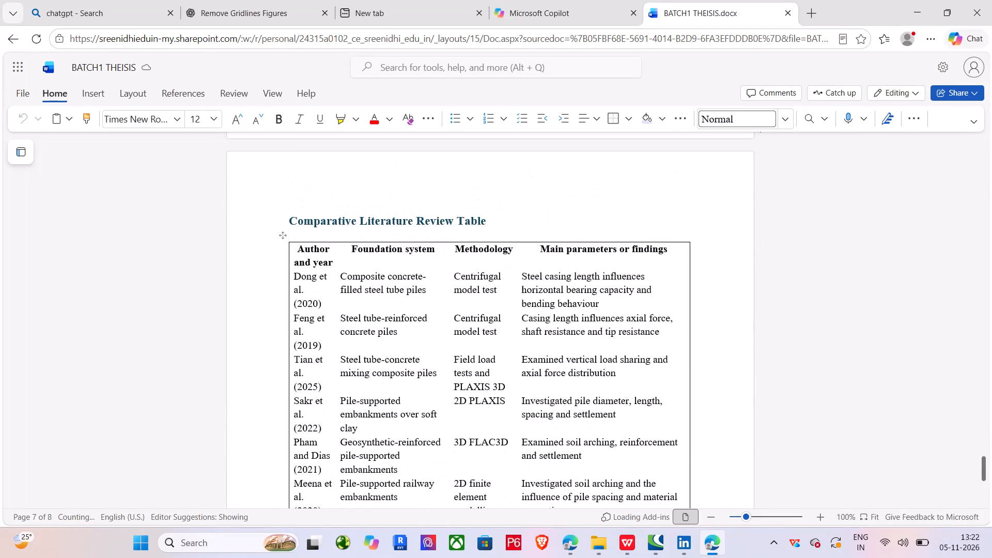
pyautogui.scroll(-10, 643, 396)
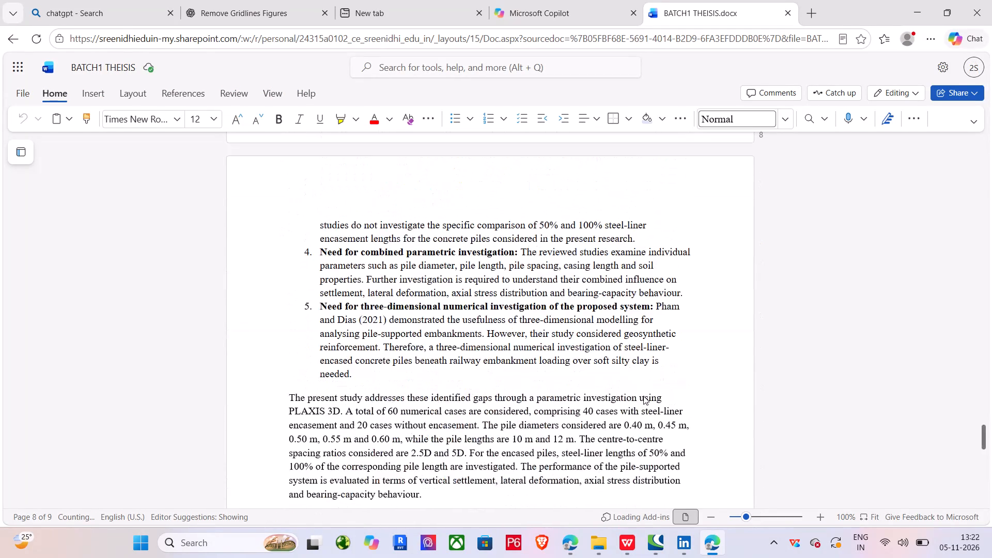
pyautogui.scroll(-10, 643, 396)
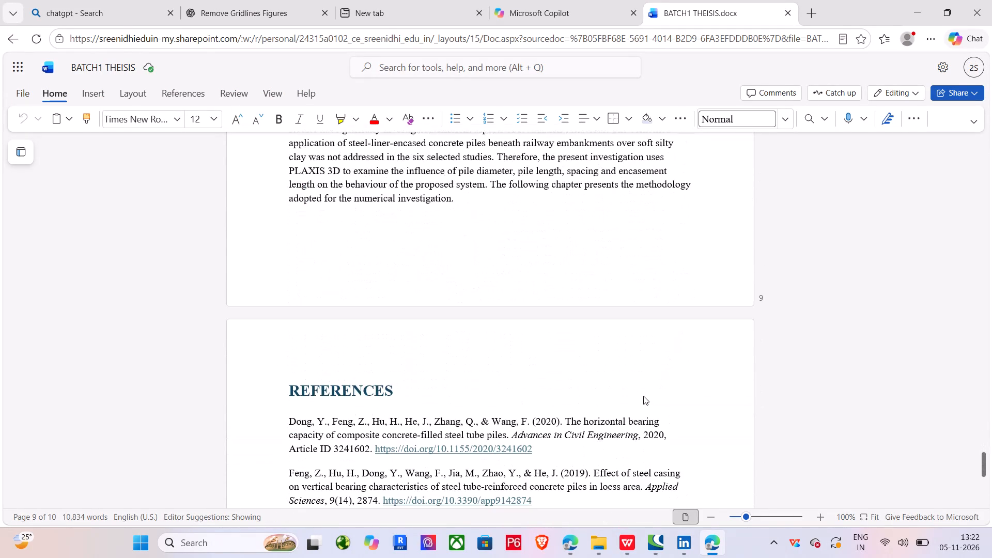
pyautogui.scroll(-6, 643, 396)
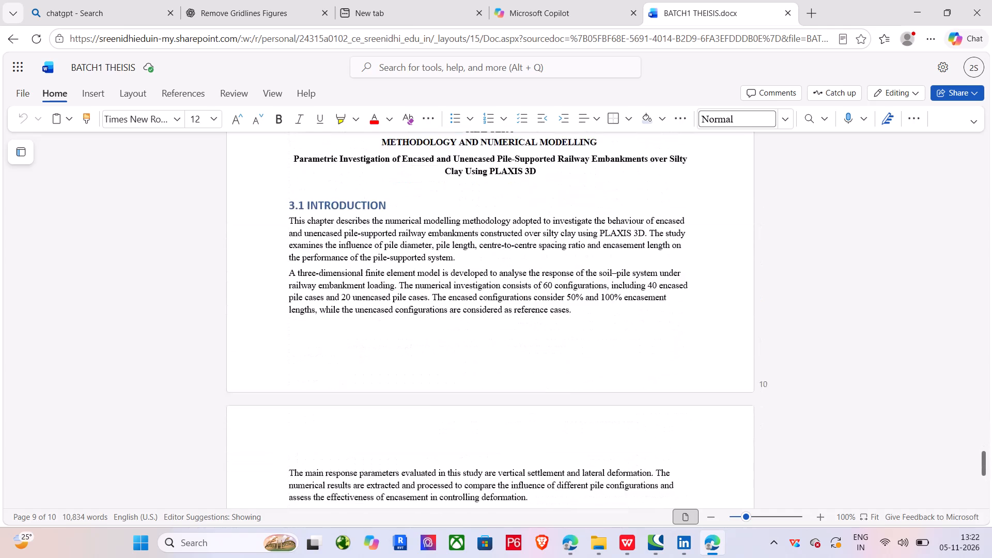
pyautogui.scroll(-10, 643, 396)
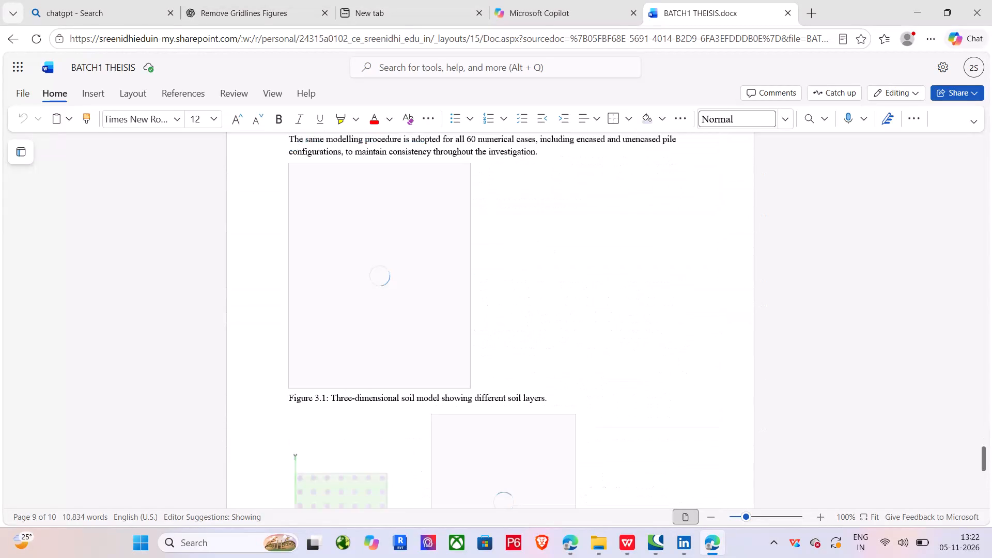
pyautogui.scroll(-2, 431, 327)
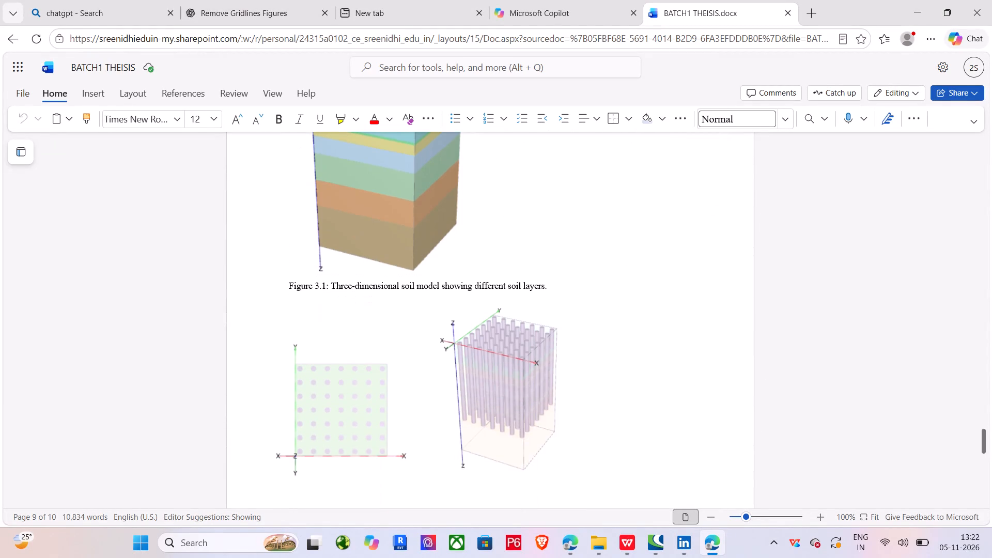
pyautogui.scroll(-6, 431, 327)
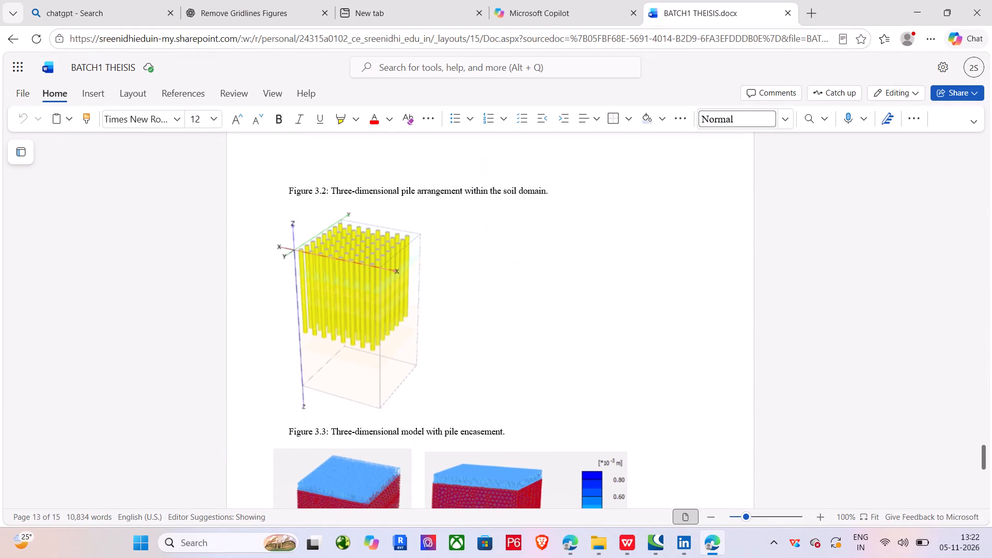
pyautogui.scroll(-6, 431, 327)
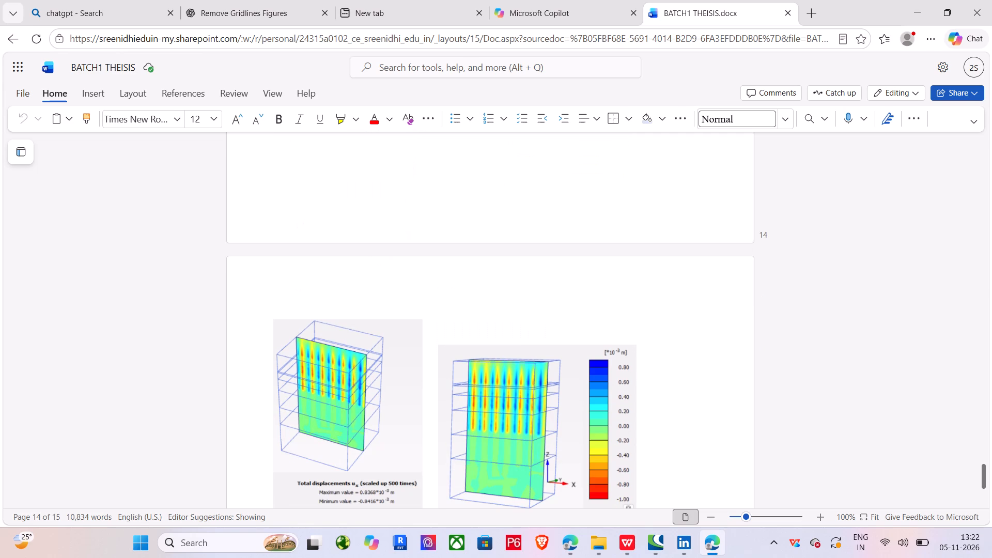
pyautogui.scroll(-5, 431, 327)
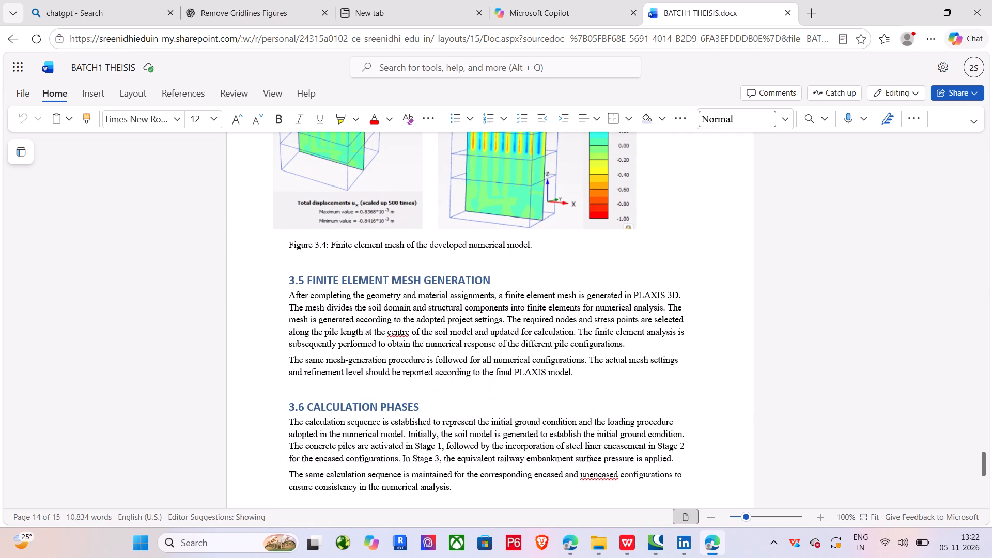
pyautogui.scroll(-7, 431, 327)
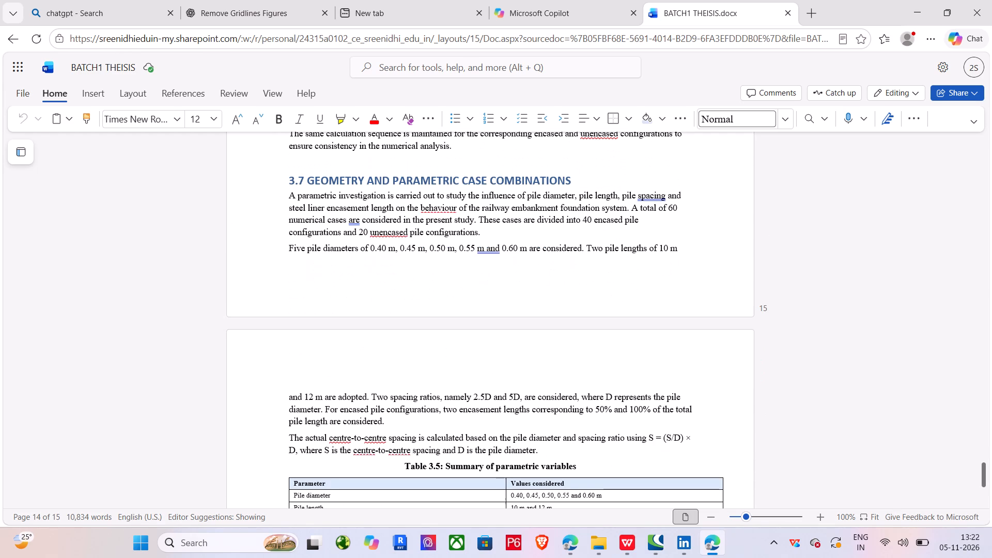
pyautogui.scroll(-5, 431, 327)
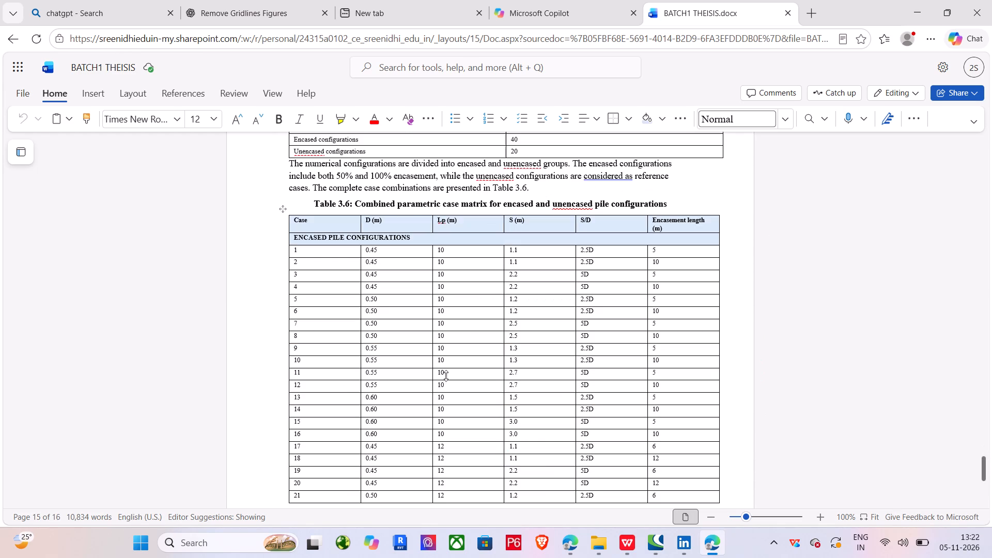
pyautogui.scroll(-8, 446, 376)
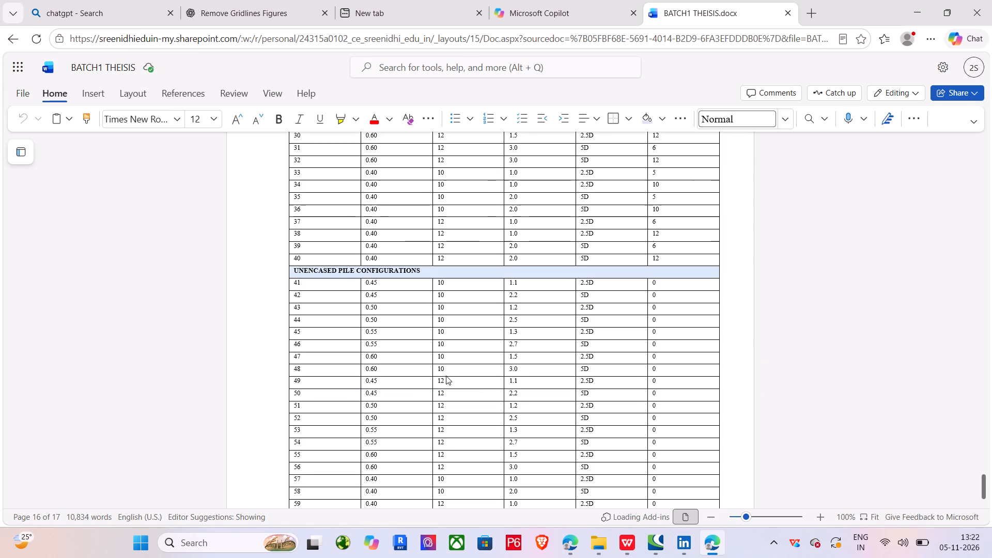
pyautogui.scroll(-4, 446, 376)
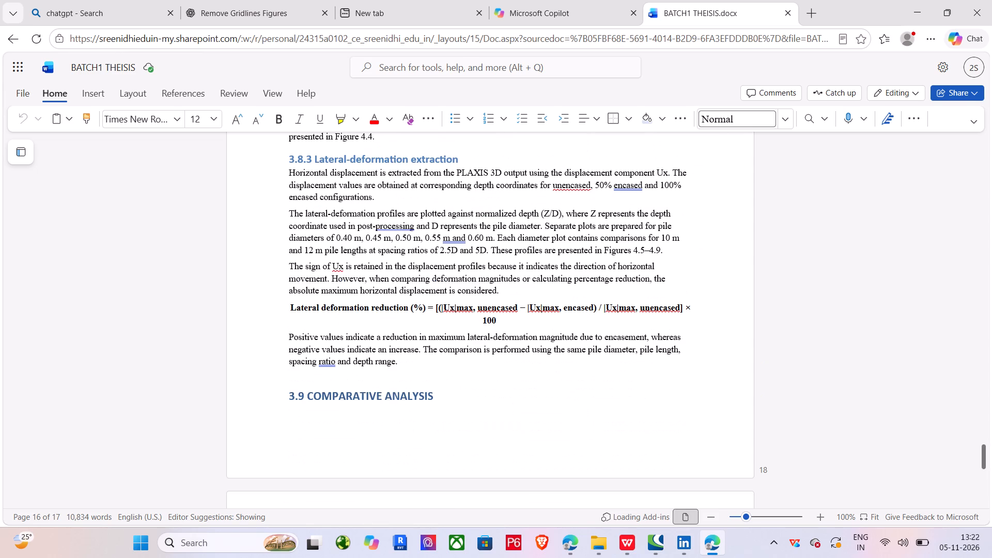
pyautogui.scroll(-5, 446, 376)
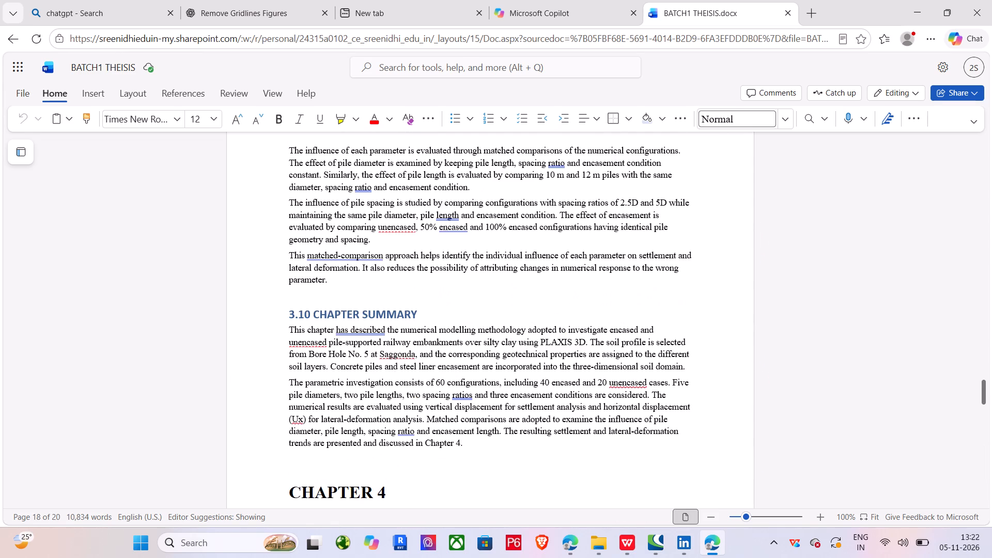
pyautogui.scroll(-3, 446, 376)
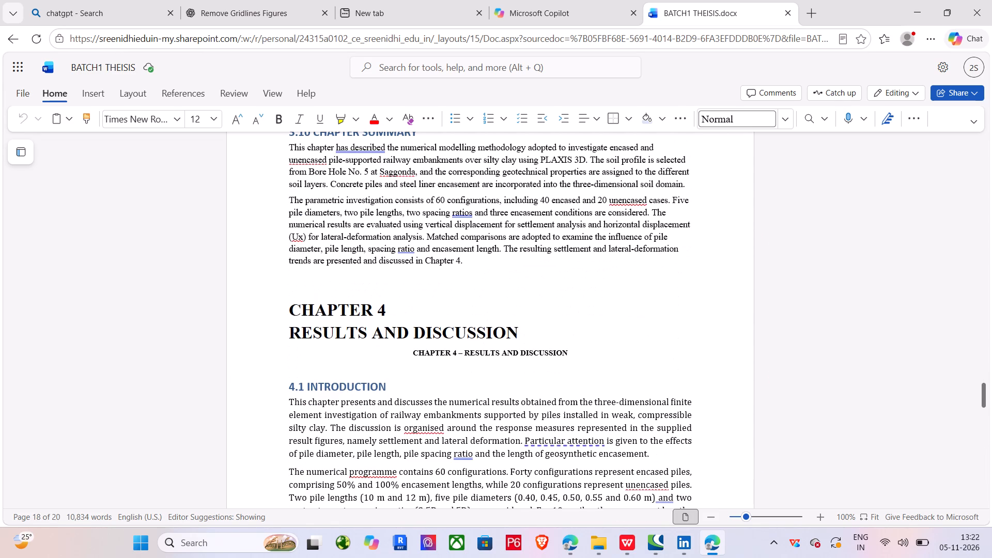
pyautogui.scroll(-1, 446, 376)
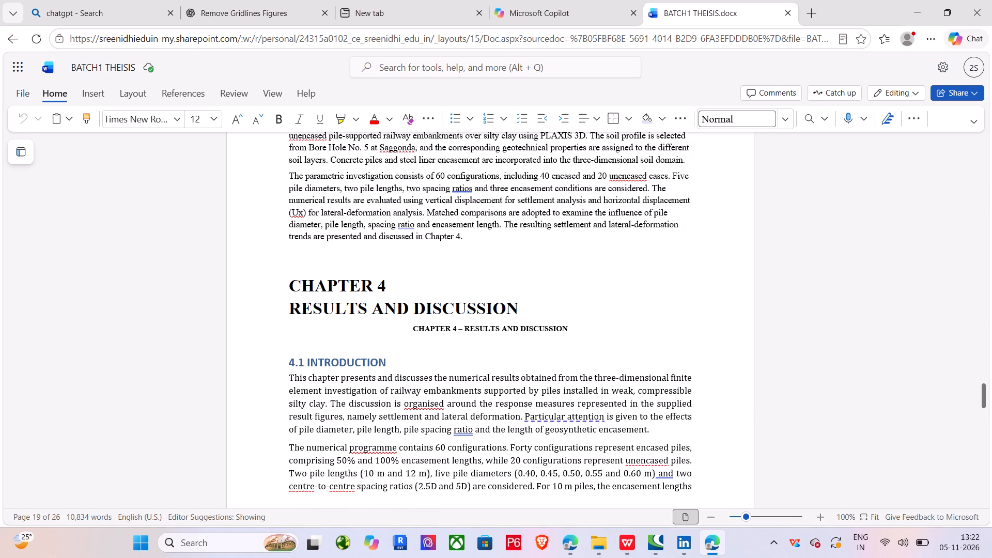
# Delete the duplicate centred line "CHAPTER 4 – RESULTS AND DISCUSSION" beneath the Chapter 4 title.
pyautogui.moveTo(567, 330); pyautogui.dragTo(462, 335)
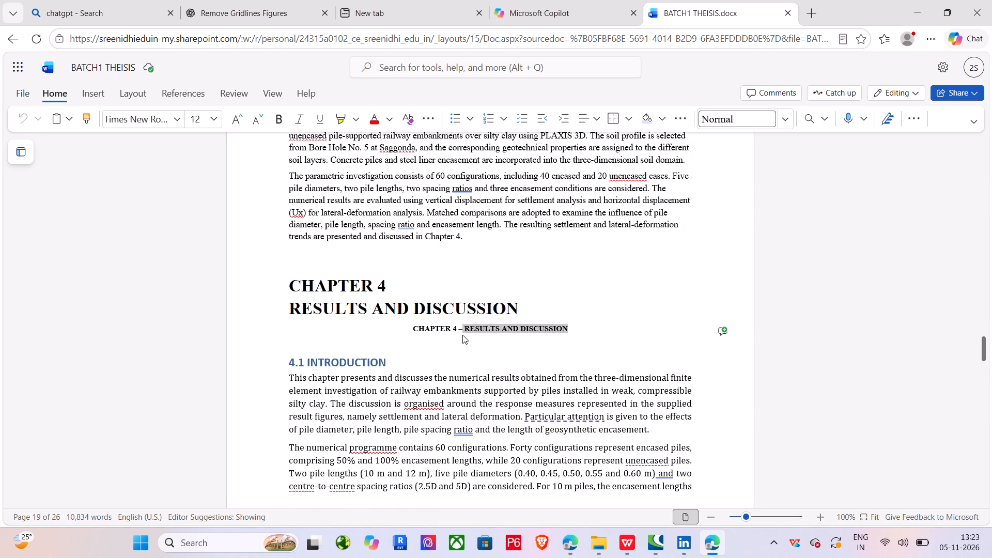
pyautogui.moveTo(462, 335); pyautogui.dragTo(400, 338)
pyautogui.press('BackSpace')
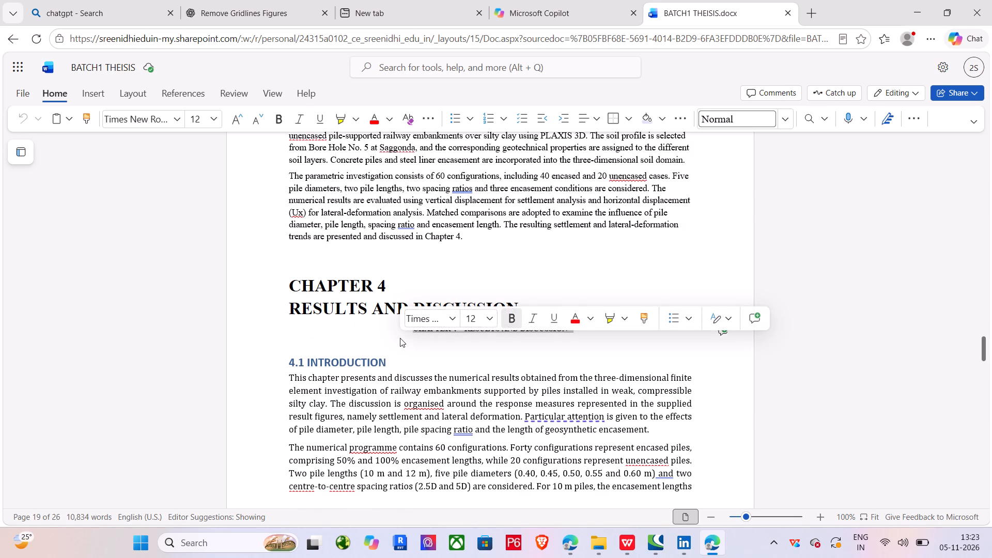
# Paste the copied settlement response graph between the broken picture placeholder and the Figure 4.1 caption.
pyautogui.scroll(-2, 400, 338)
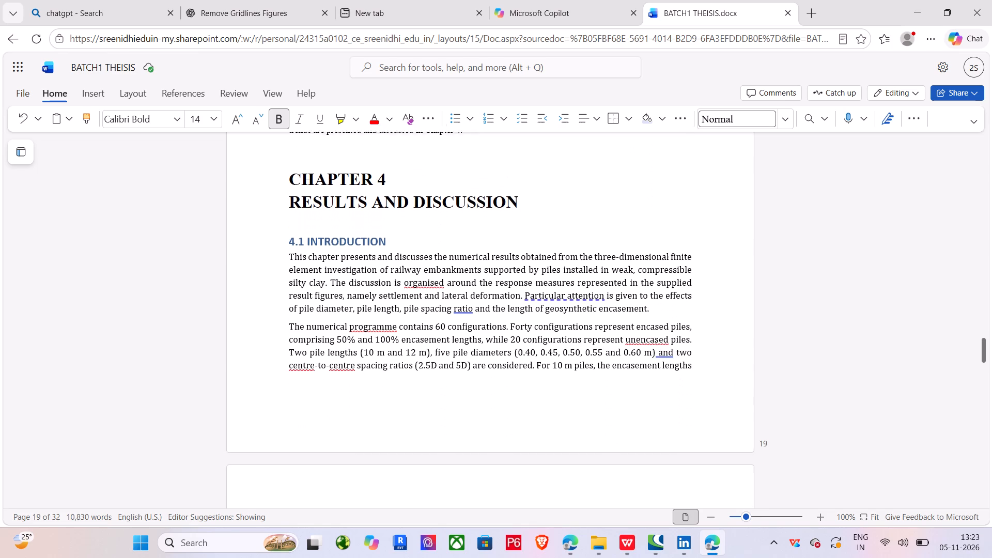
pyautogui.scroll(-8, 400, 338)
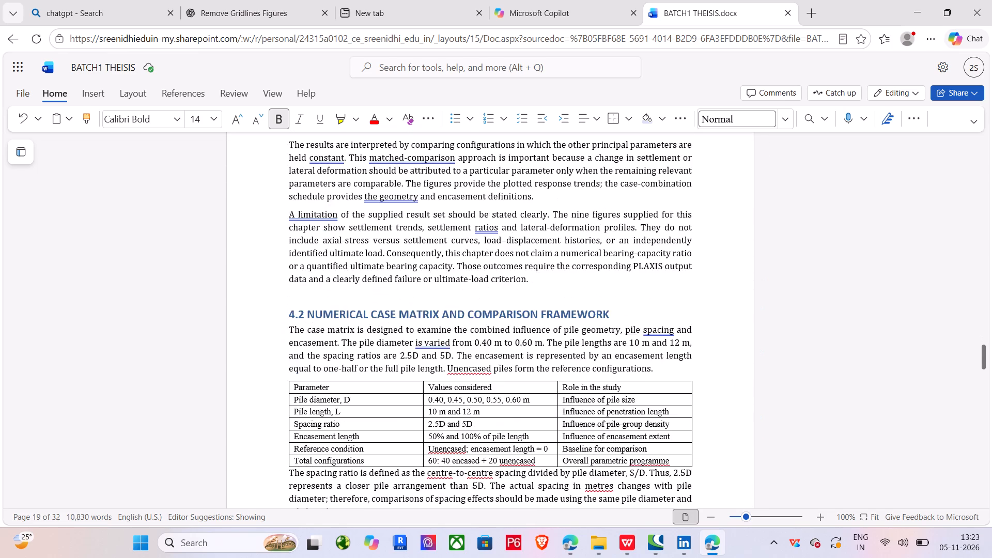
pyautogui.scroll(-5, 400, 338)
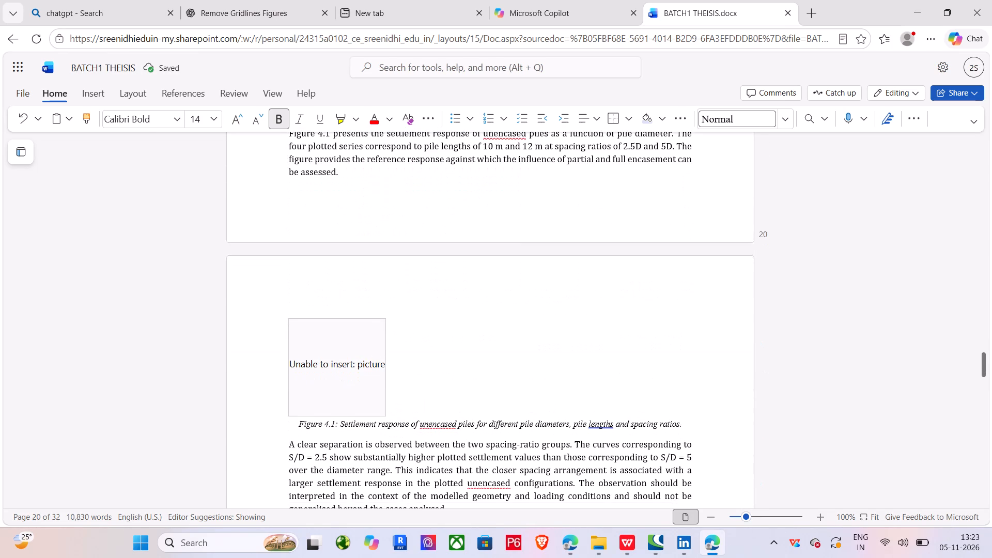
pyautogui.click(361, 362)
pyautogui.click(451, 344)
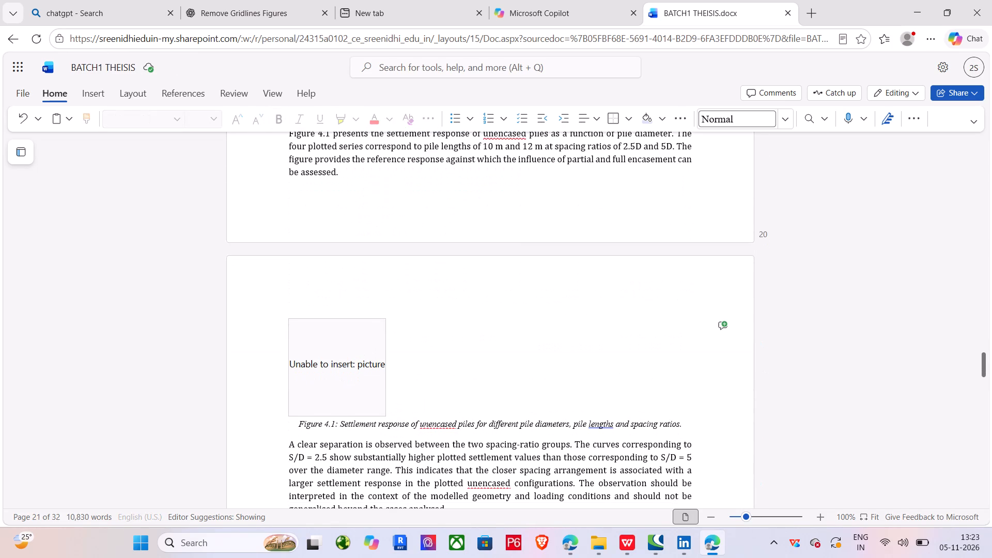
pyautogui.hotkey('ctrl', 'v')
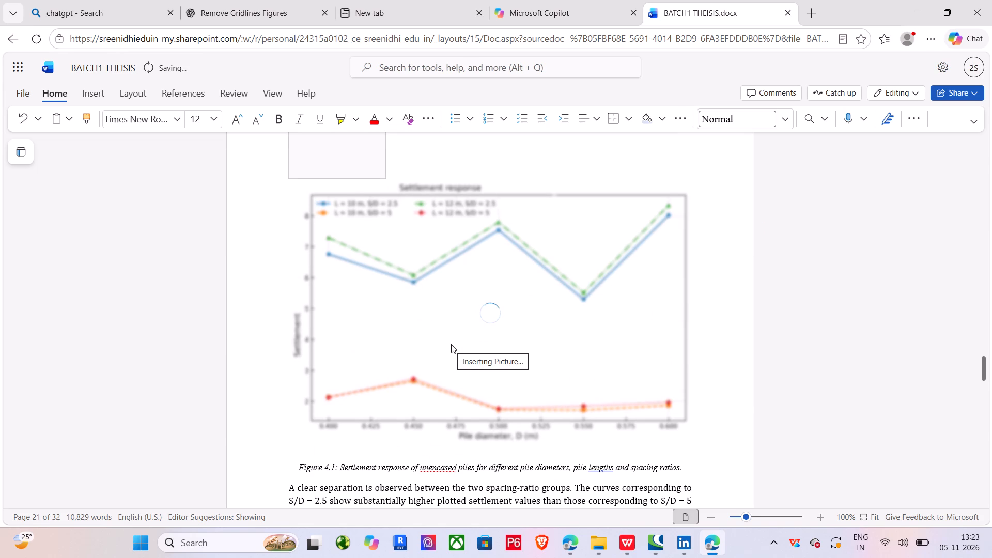
pyautogui.scroll(1, 454, 300)
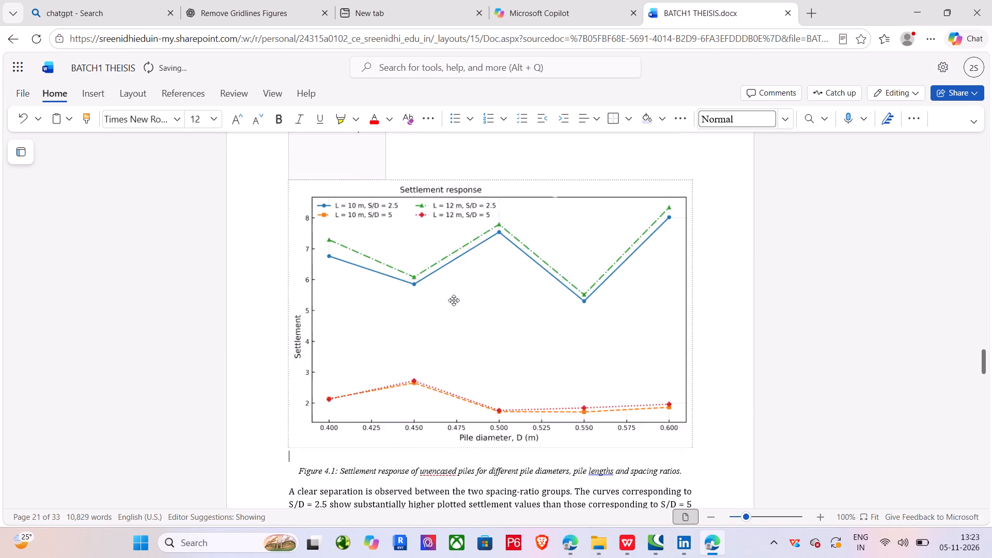
pyautogui.scroll(1, 454, 300)
pyautogui.click(331, 184)
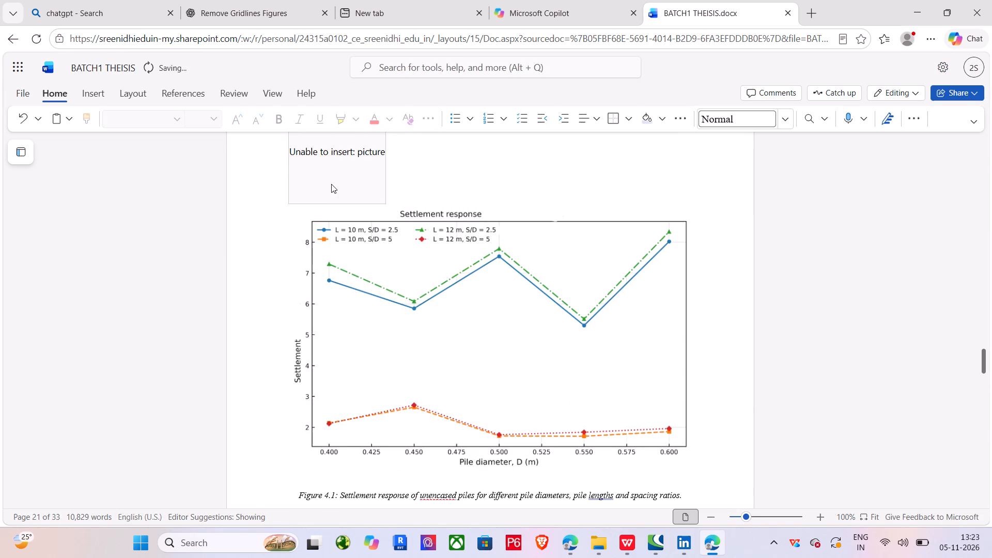
pyautogui.scroll(2, 341, 183)
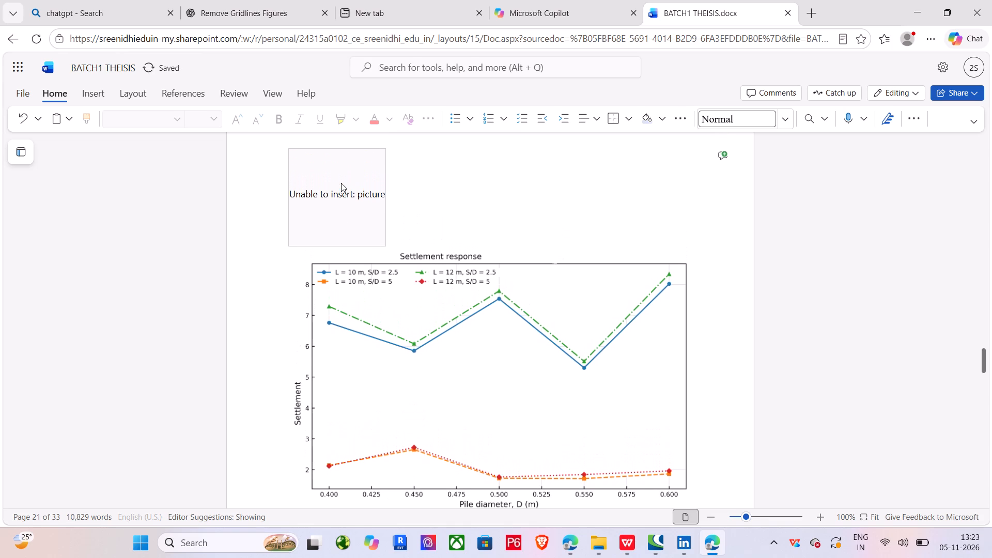
pyautogui.scroll(1, 341, 183)
pyautogui.rightClick(341, 183)
pyautogui.click(341, 183)
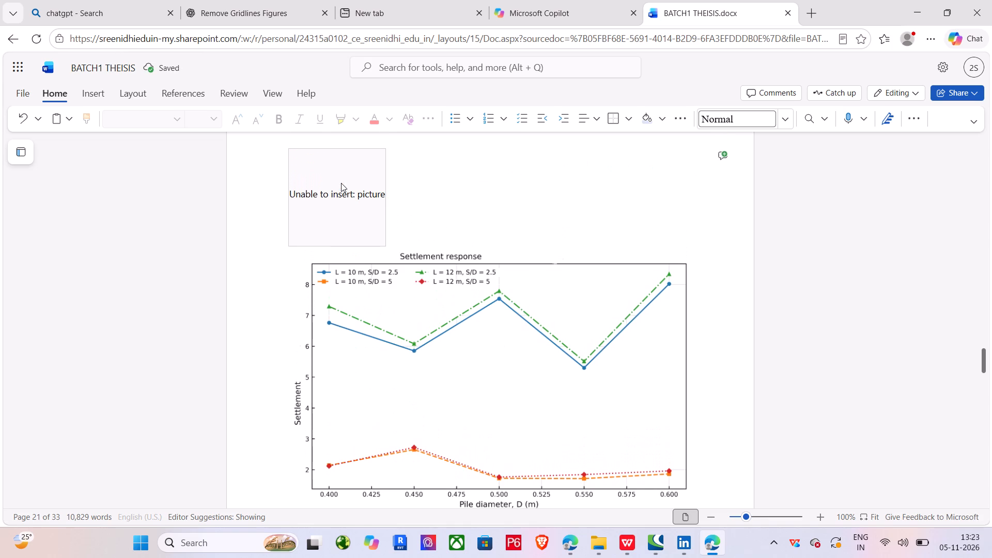
pyautogui.click(341, 183)
pyautogui.doubleClick(341, 183)
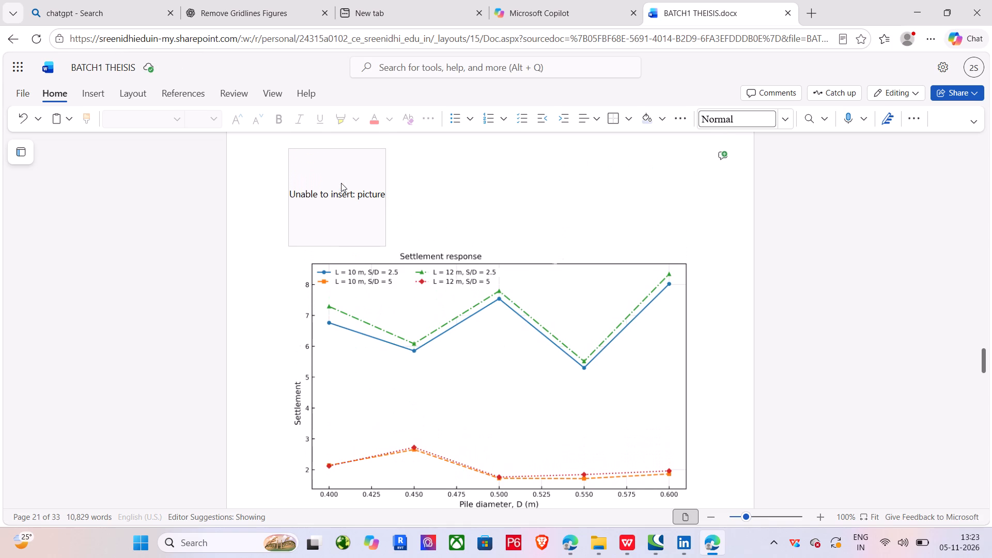
pyautogui.scroll(1, 353, 199)
pyautogui.click(353, 199)
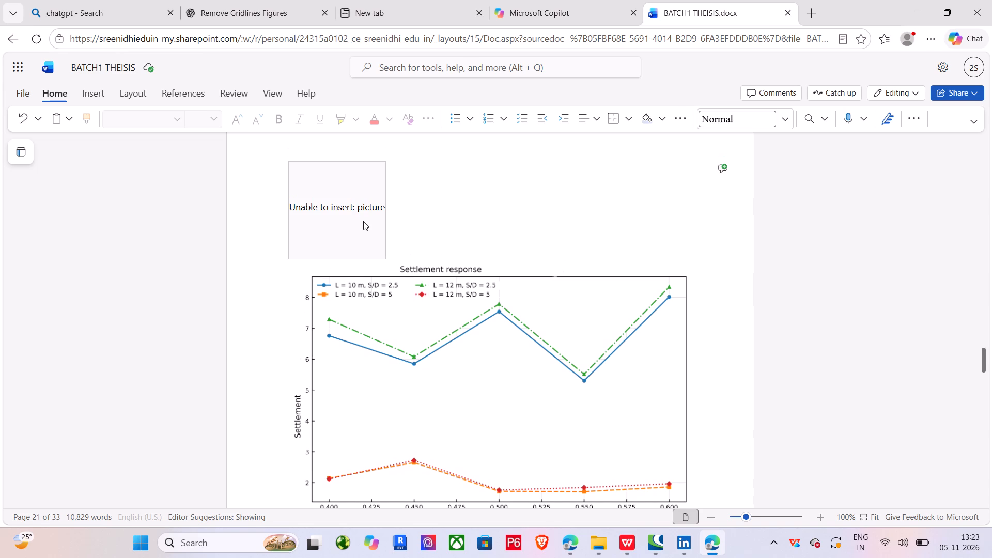
pyautogui.rightClick(363, 221)
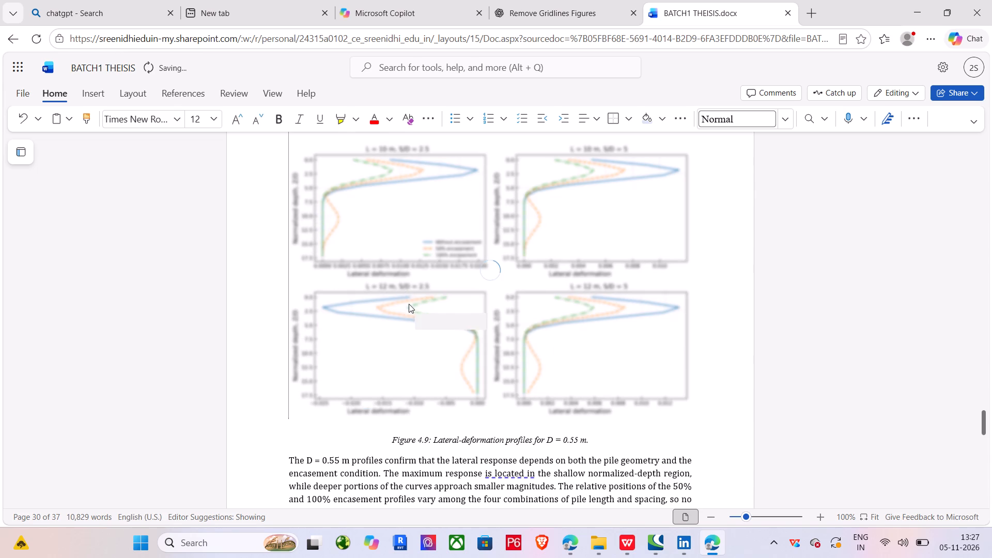
pyautogui.scroll(-8, 409, 304)
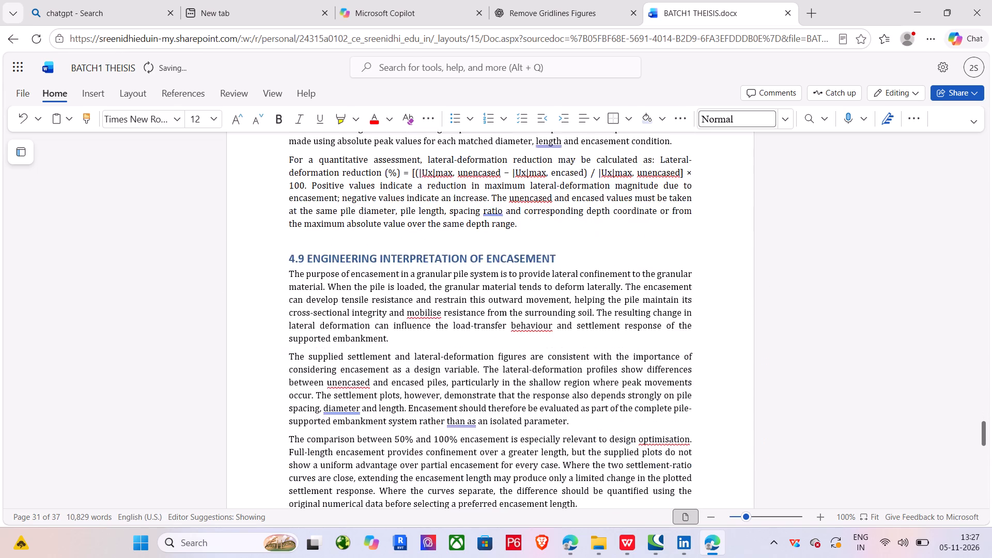
pyautogui.scroll(-8, 409, 304)
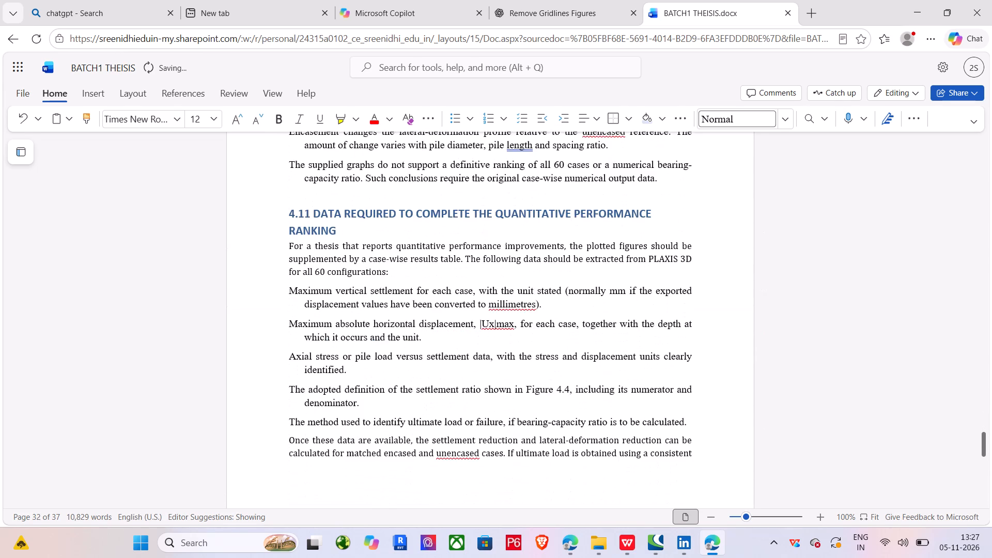
pyautogui.scroll(-10, 409, 304)
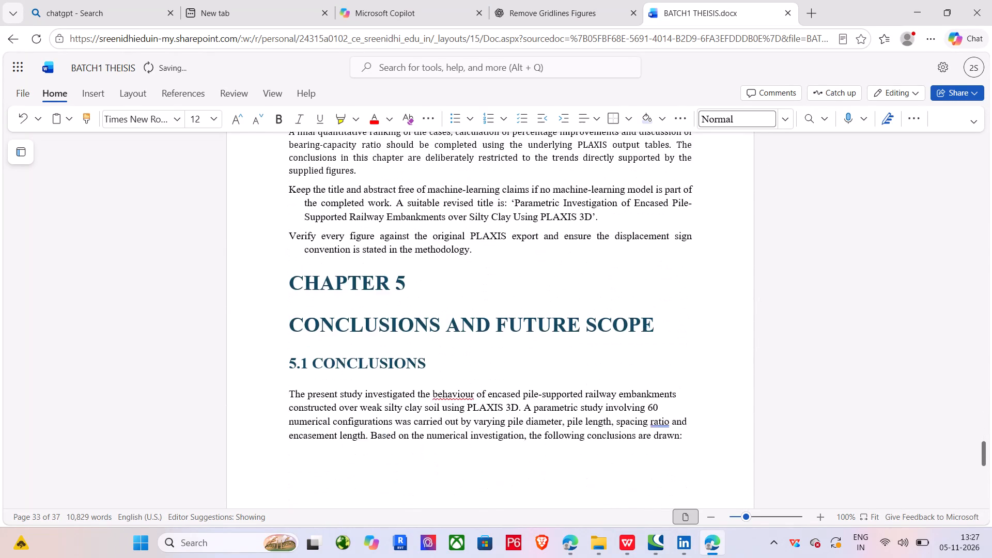
pyautogui.scroll(-10, 409, 304)
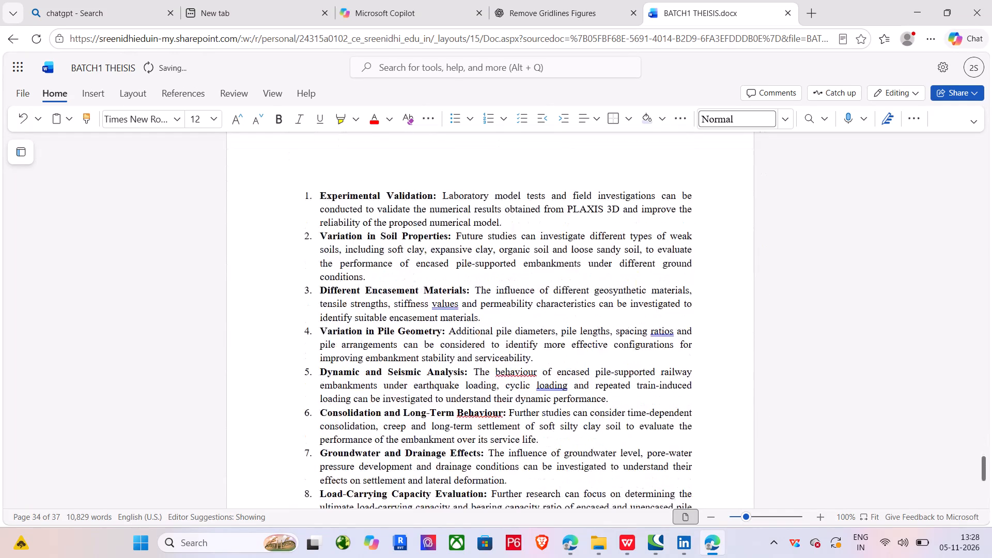
pyautogui.scroll(-8, 409, 304)
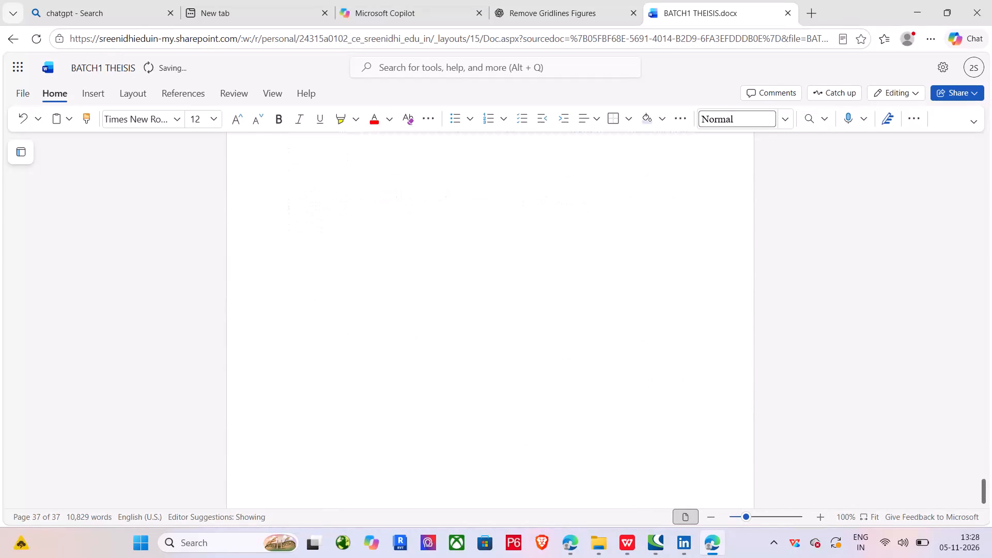
pyautogui.scroll(1, 409, 304)
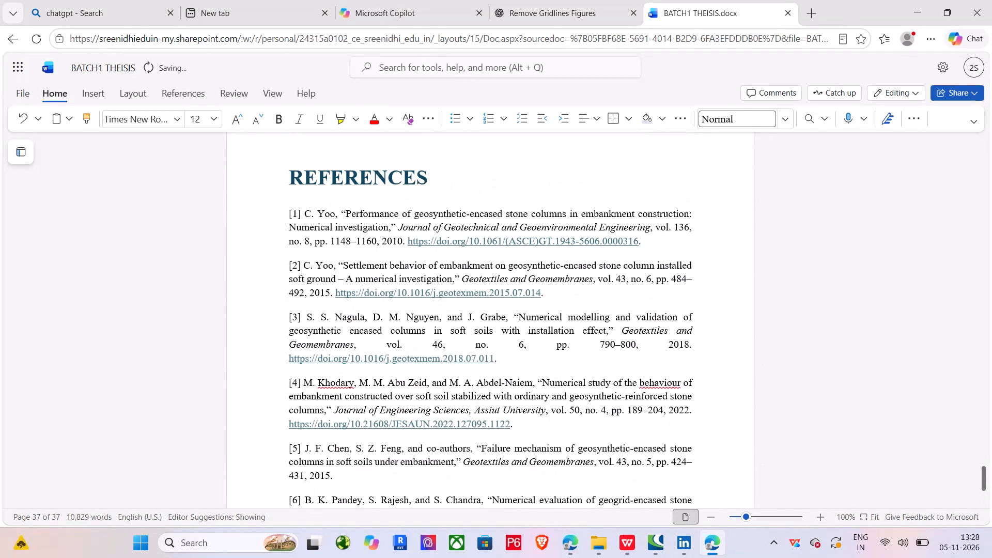
# Save the thesis document.
pyautogui.hotkey('ctrl', 's')
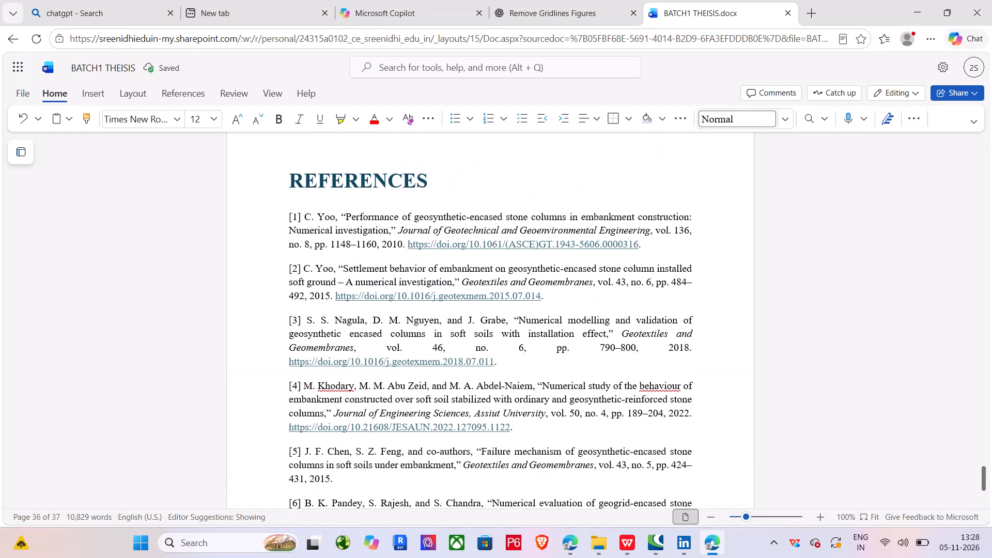
# Rename the thesis file as THEISIS by removing BATCH1 from its name, and save it.
pyautogui.click(101, 67)
pyautogui.click(101, 67)
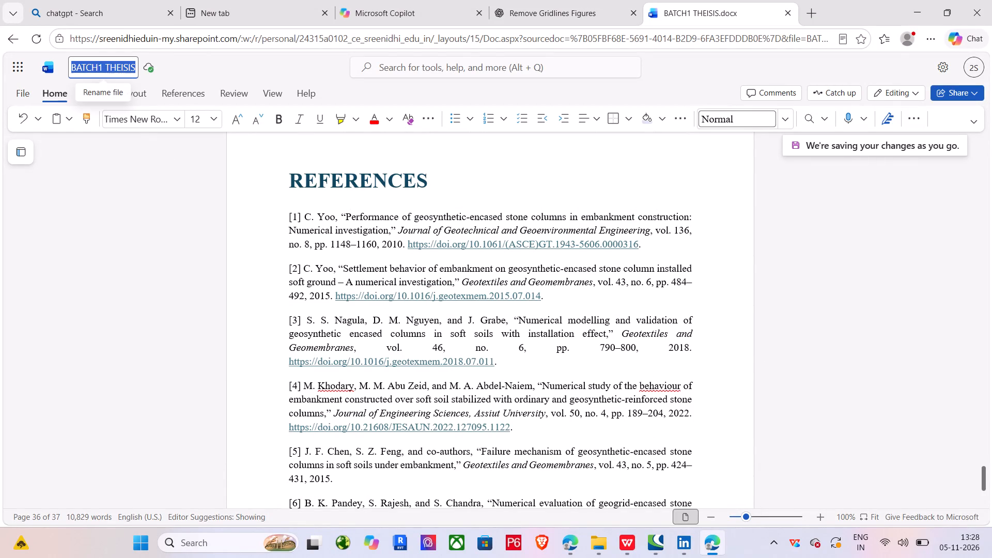
pyautogui.click(97, 214)
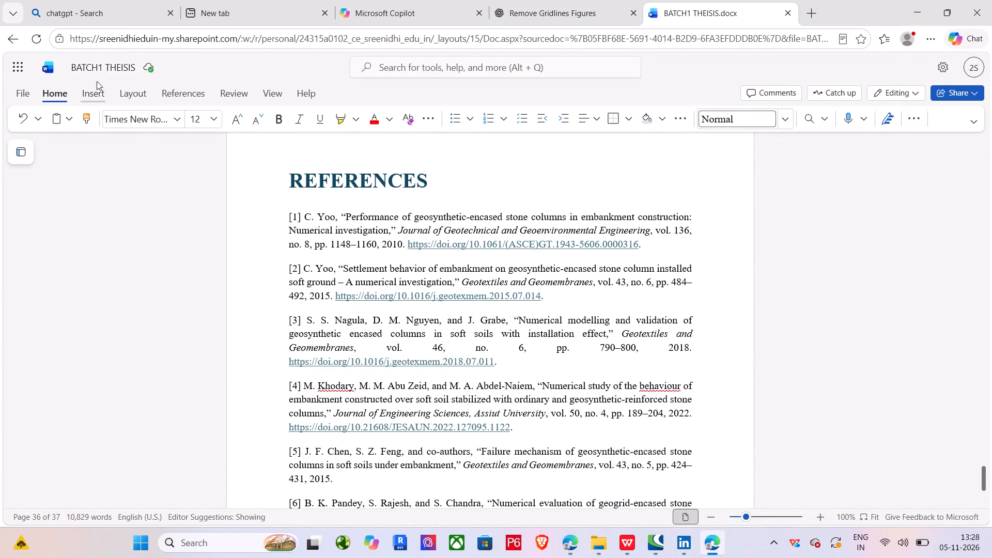
pyautogui.click(101, 68)
pyautogui.click(101, 68)
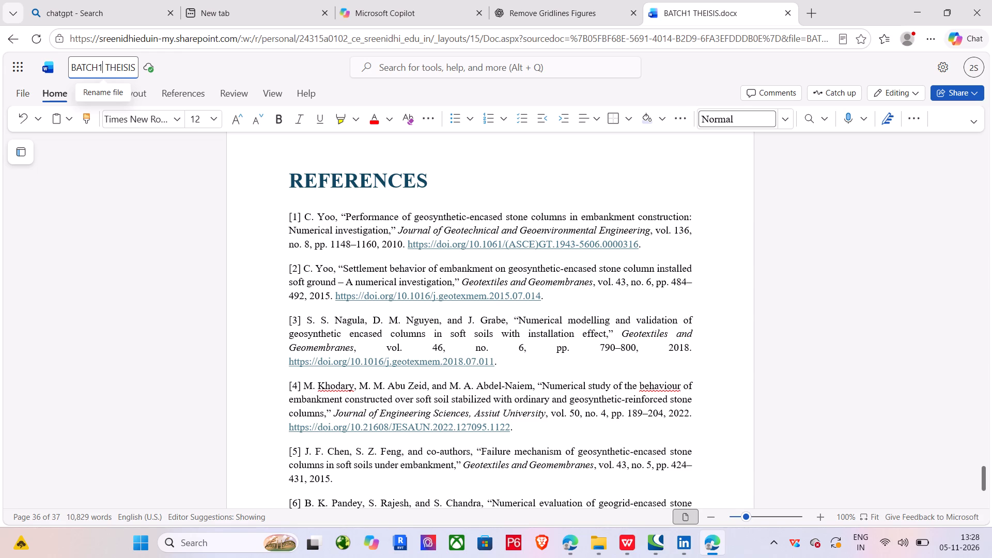
pyautogui.press('BackSpace')
pyautogui.press('BackSpace')
pyautogui.press('BackSpace')
pyautogui.press('BackSpace')
pyautogui.press('BackSpace')
pyautogui.press('BackSpace')
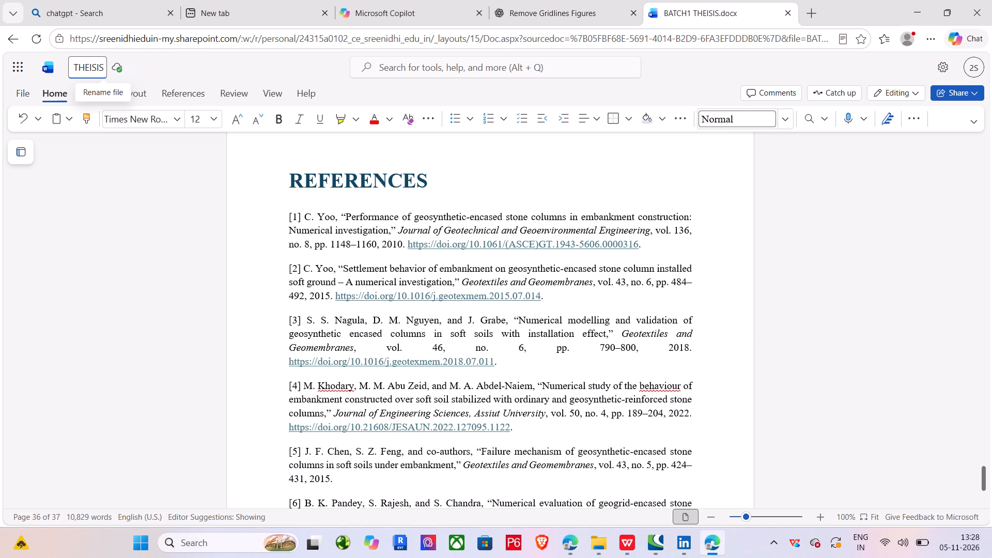
pyautogui.hotkey('ctrl', 's')
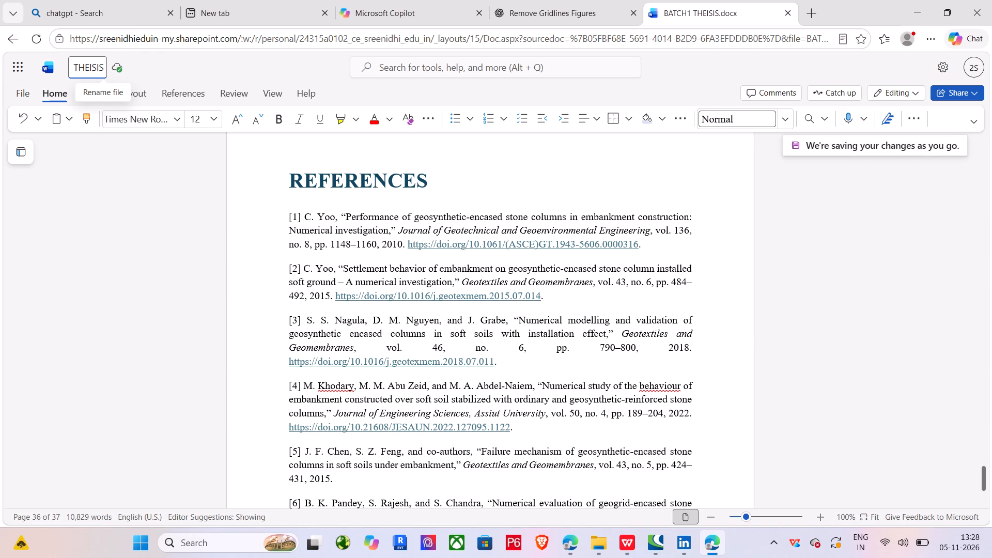
# Download a copy of the THEISIS document for offline work.
pyautogui.click(26, 91)
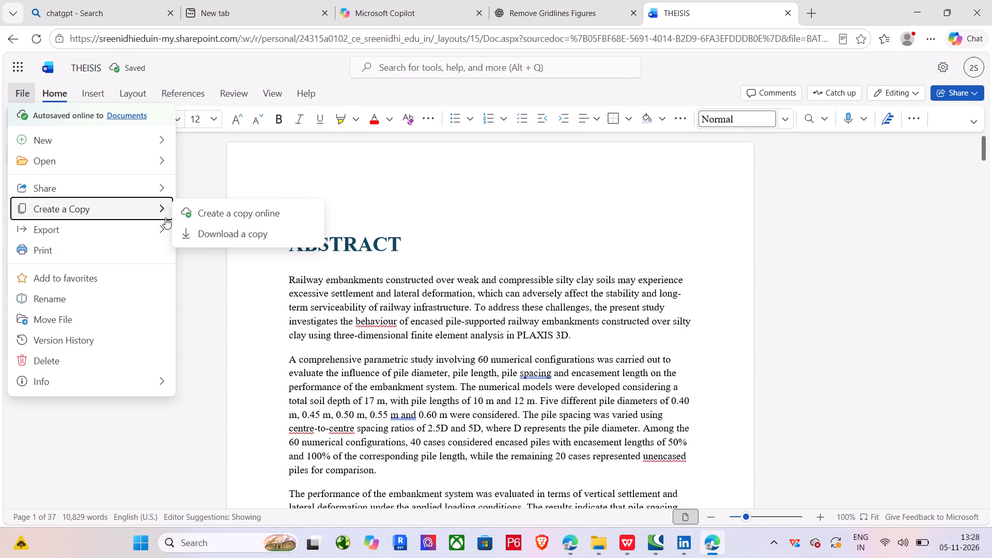
pyautogui.click(193, 229)
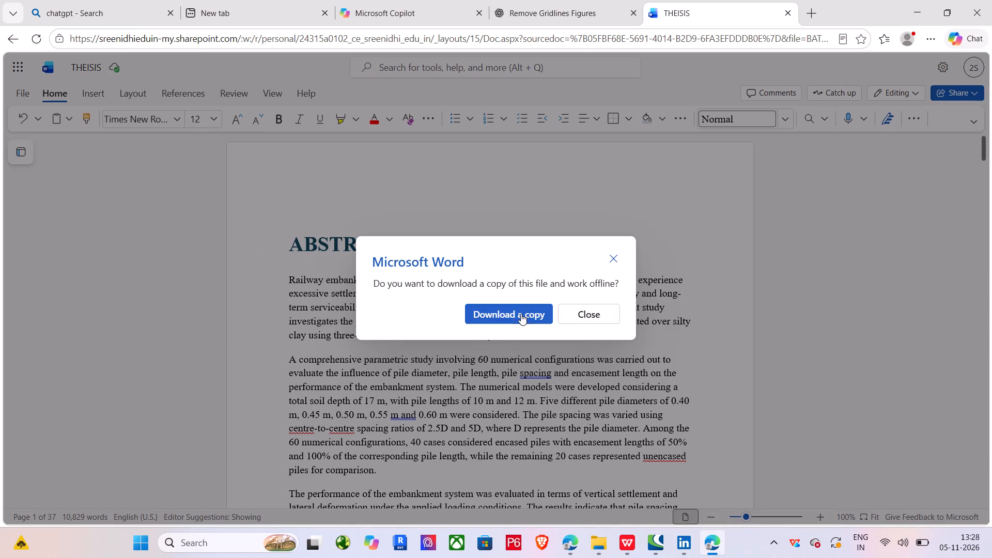
pyautogui.click(521, 313)
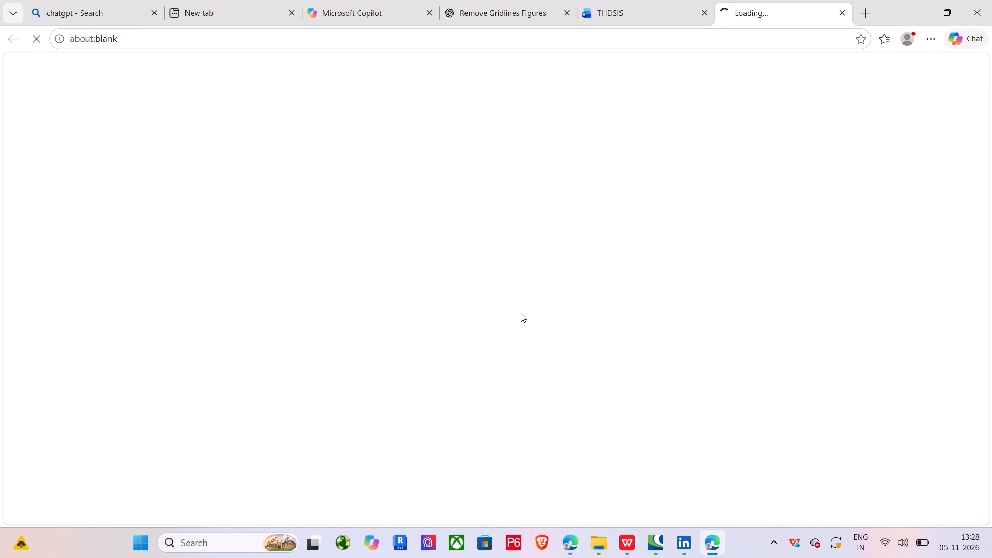
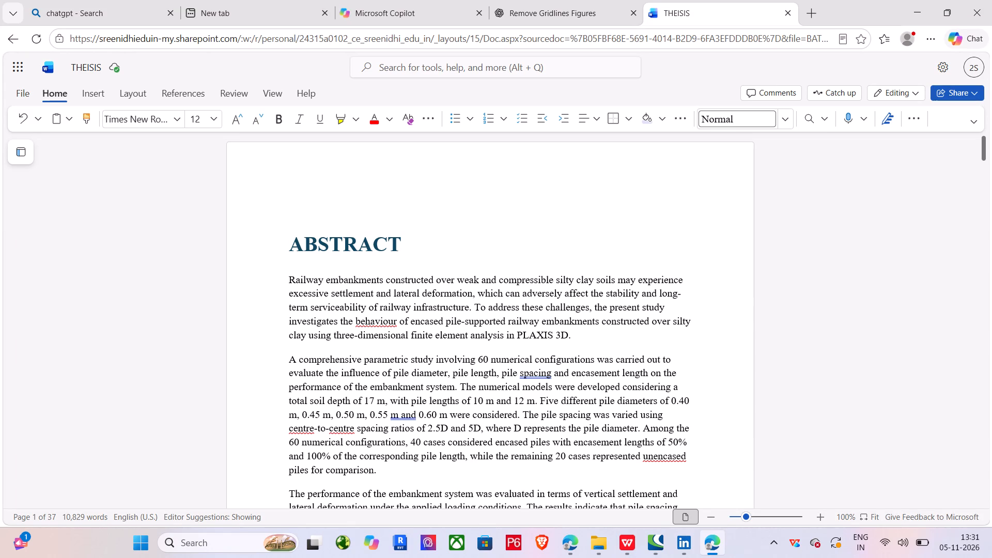
# Look back through the thesis from Figure 4.9 past the pile configuration table, returning to the Abstract on the first page.
pyautogui.press('Down')
pyautogui.press('Down')
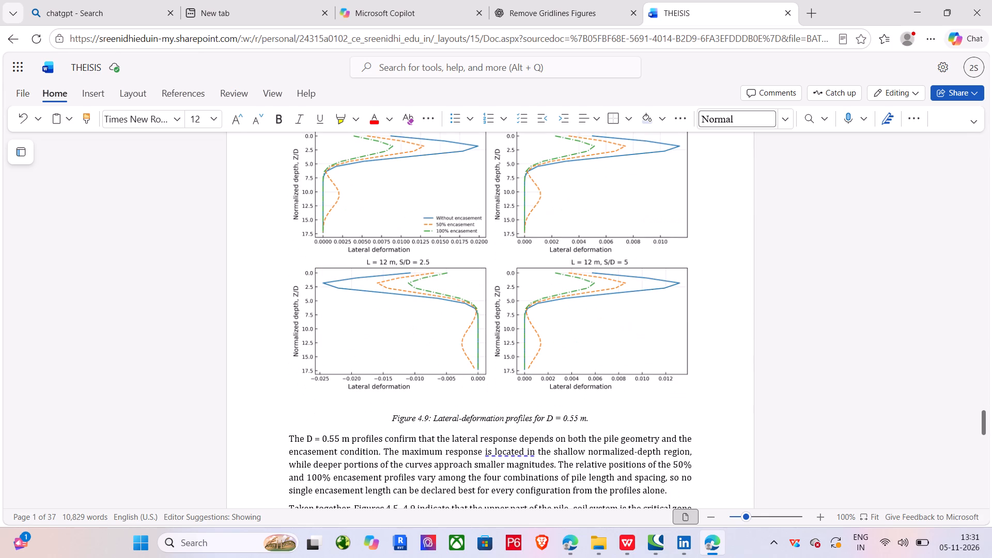
pyautogui.press('Up')
pyautogui.press('Up')
pyautogui.press('Up')
pyautogui.press('Up')
pyautogui.press('Up')
pyautogui.press('Up')
pyautogui.press('Up')
pyautogui.press('Up')
pyautogui.press('Up')
pyautogui.press('Up')
pyautogui.press('Up')
pyautogui.press('Up')
pyautogui.press('Up')
pyautogui.press('Up')
pyautogui.press('Up')
pyautogui.press('Up')
pyautogui.press('Up')
pyautogui.press('Up')
pyautogui.press('Up')
pyautogui.press('Up')
pyautogui.press('Up')
pyautogui.press('Up')
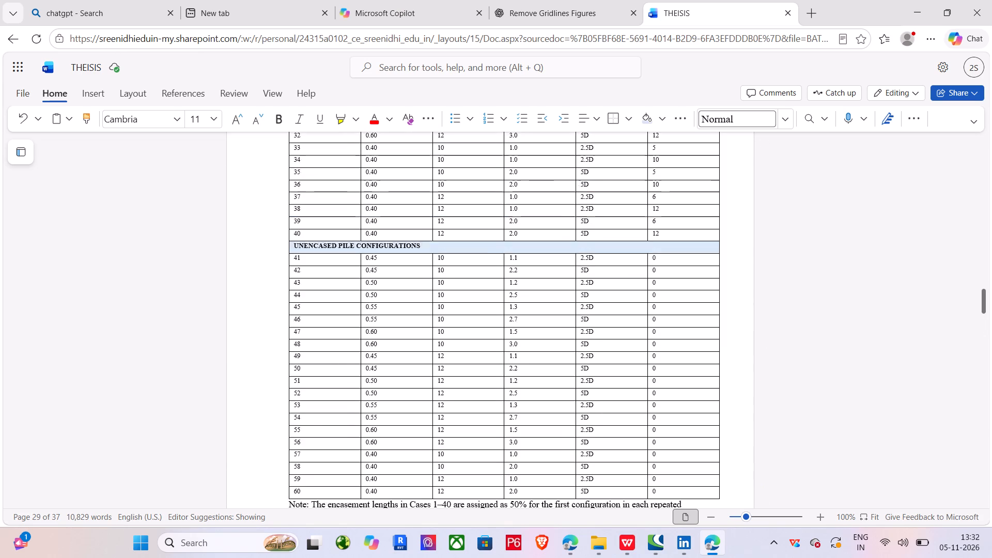
pyautogui.press('Up')
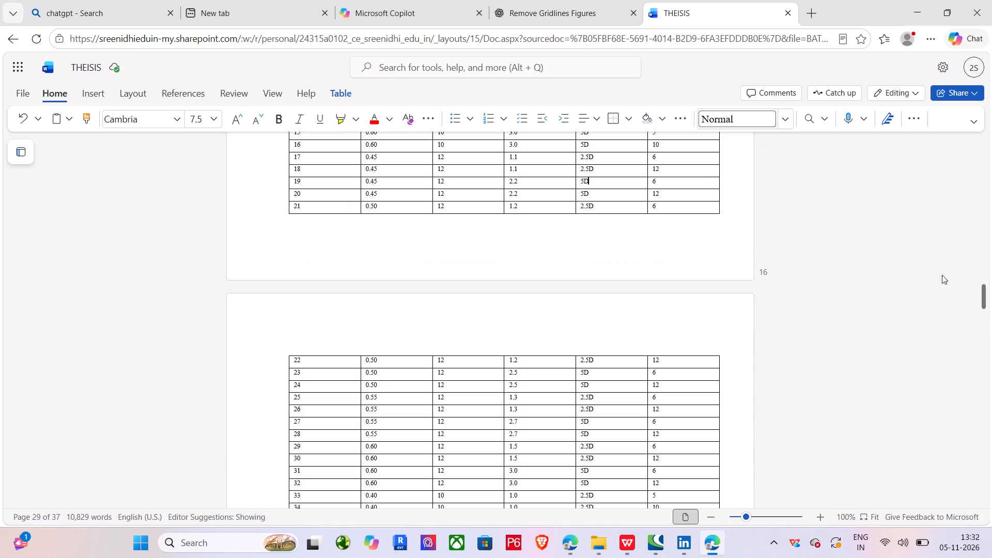
pyautogui.moveTo(984, 291); pyautogui.dragTo(983, 155)
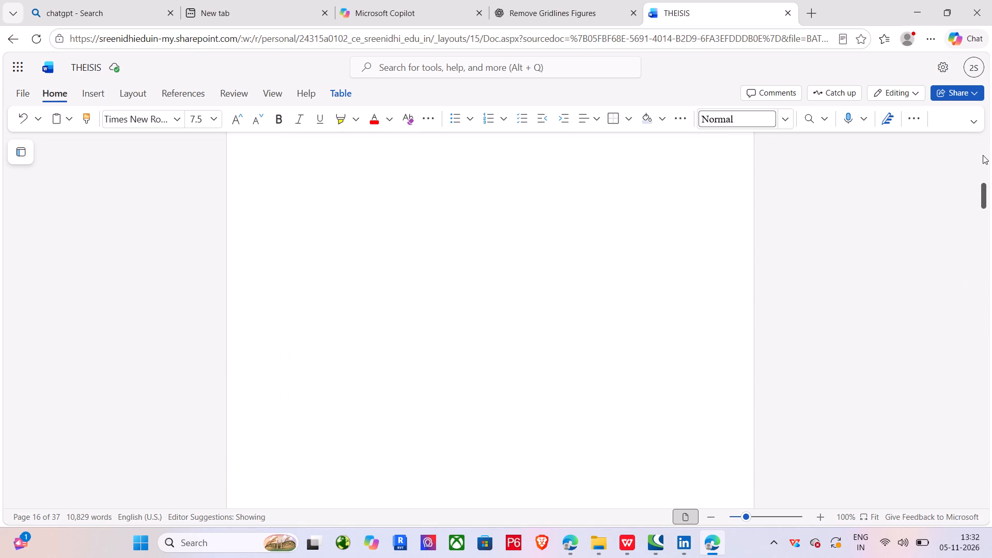
pyautogui.moveTo(983, 155); pyautogui.dragTo(983, 131)
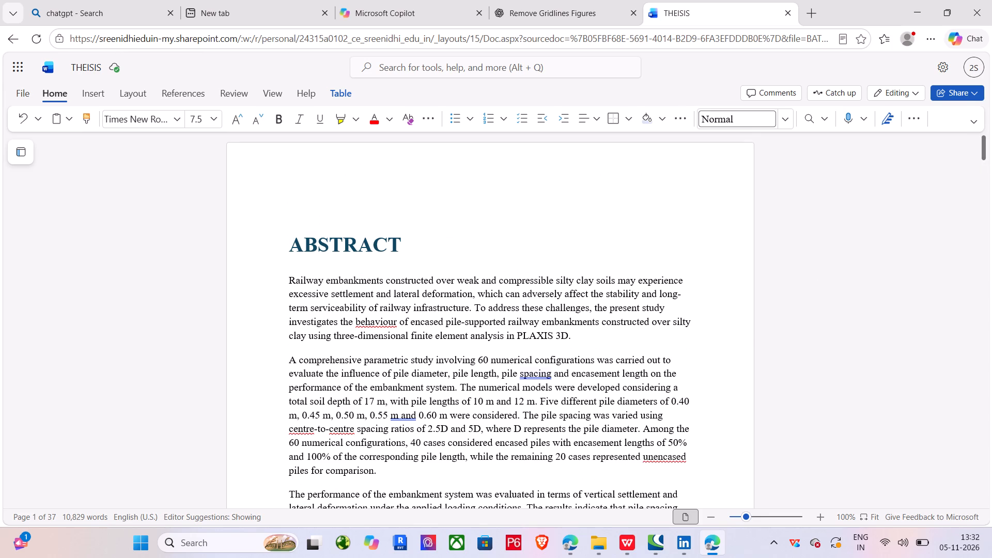
# Read through the Abstract on the first page, down to the start of Chapter 1.
pyautogui.click(497, 370)
pyautogui.press('Down')
pyautogui.press('Down')
pyautogui.press('Down')
pyautogui.press('Down')
pyautogui.press('Down')
pyautogui.press('Down')
pyautogui.press('Down')
pyautogui.press('Down')
pyautogui.press('Down')
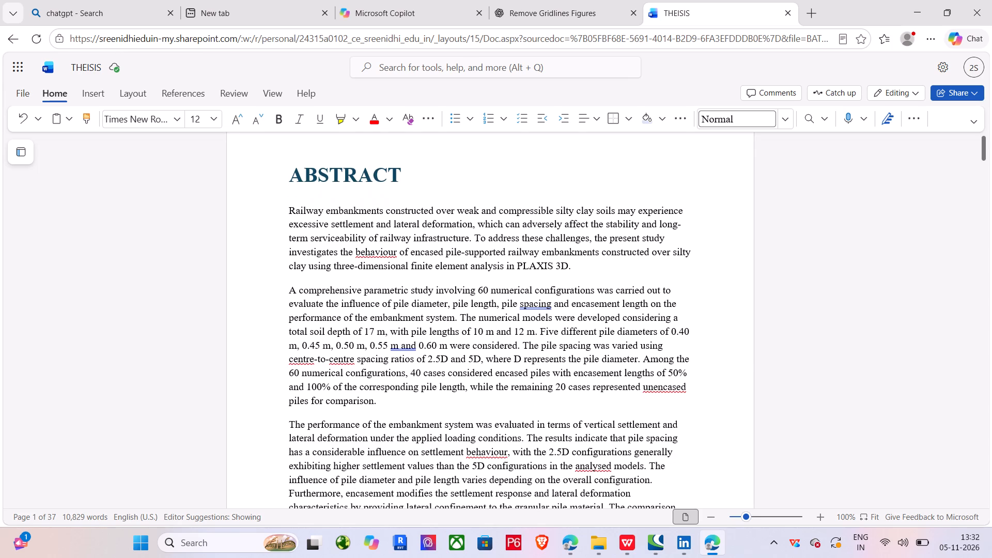
pyautogui.press('Down')
pyautogui.press('Down')
pyautogui.press('Down')
pyautogui.press('Down')
pyautogui.press('Down')
pyautogui.press('Down')
pyautogui.press('Down')
pyautogui.press('Down')
pyautogui.press('Down')
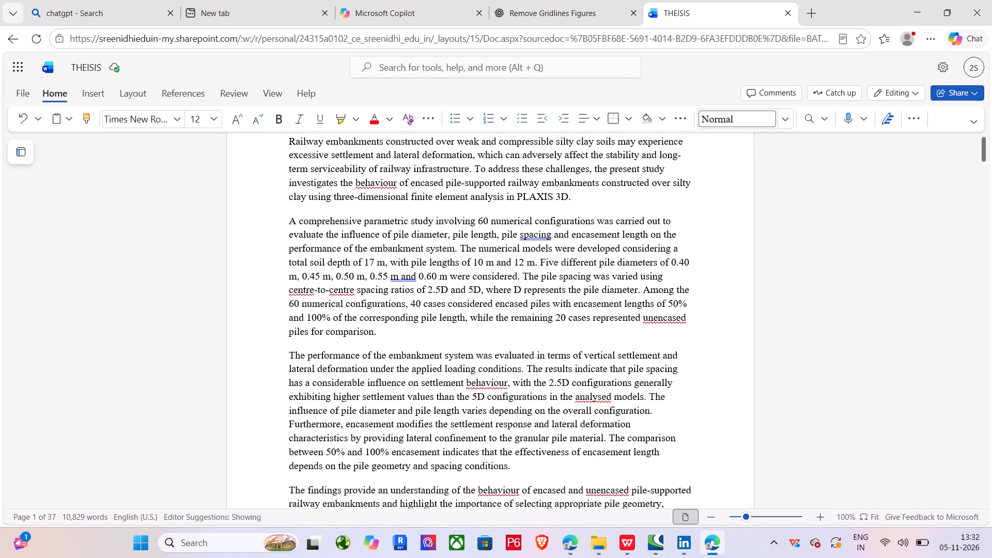
pyautogui.press('Down')
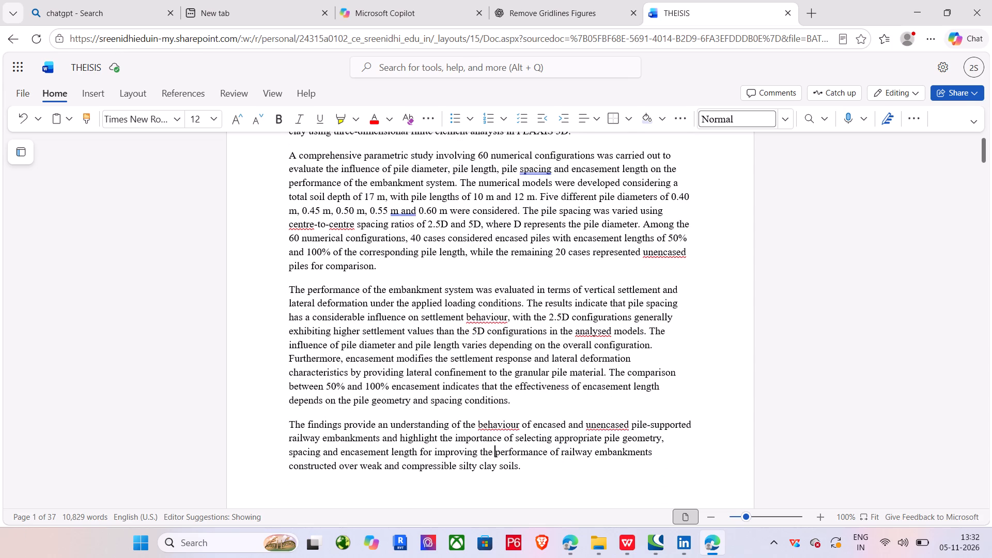
pyautogui.press('Down')
pyautogui.press('Down')
pyautogui.press('Down')
pyautogui.press('Down')
pyautogui.press('Down')
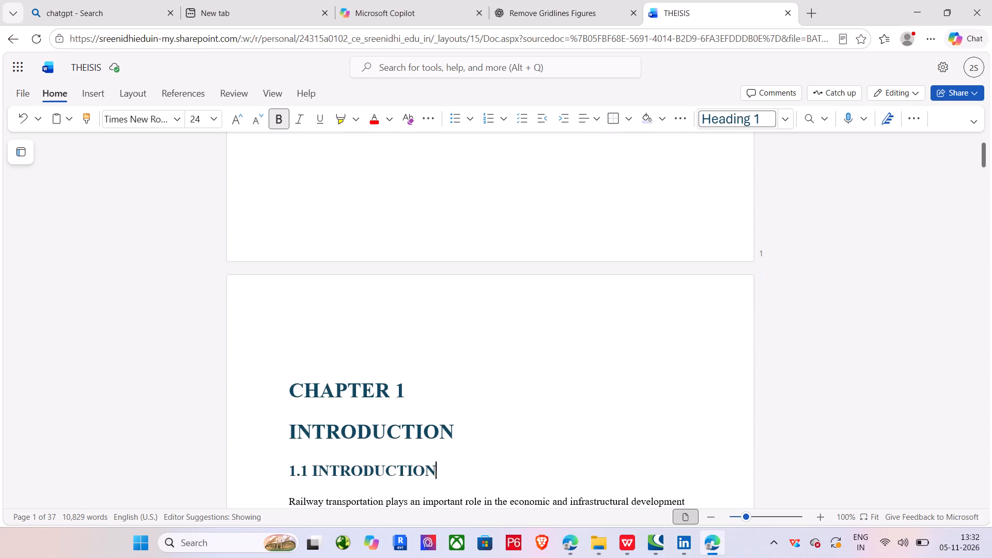
# Review the Chapter 1 headings and read Section 1.1 Introduction, down to the 1.2 Problem Statement heading.
pyautogui.press('Down')
pyautogui.press('Down')
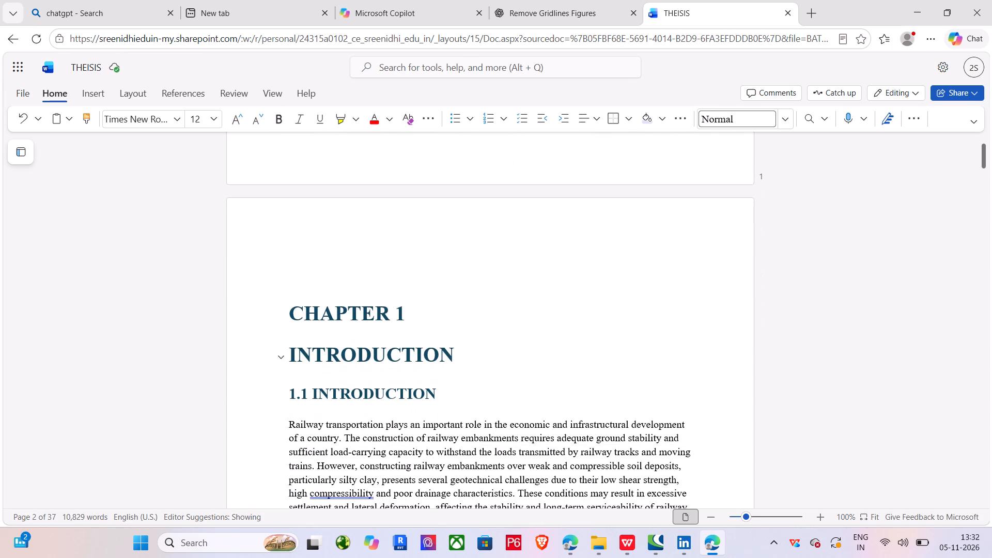
pyautogui.moveTo(471, 362); pyautogui.dragTo(291, 361)
pyautogui.click(291, 361)
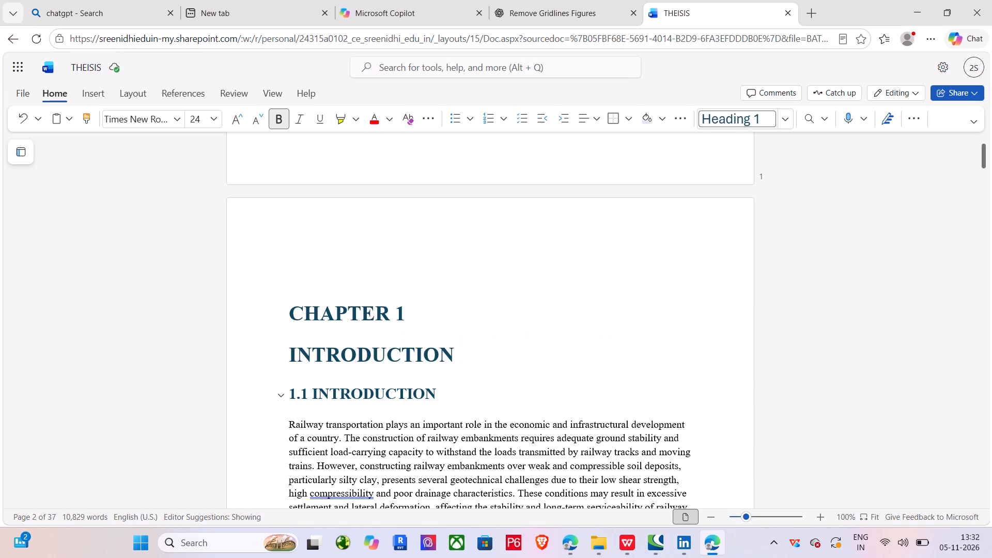
pyautogui.click(496, 401)
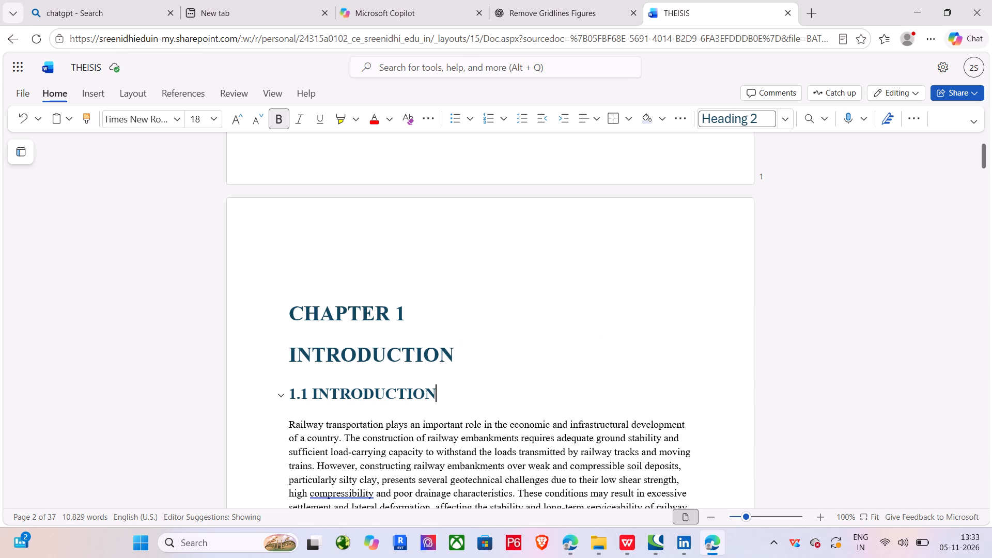
pyautogui.press('Down')
pyautogui.press('Down')
pyautogui.press('Down')
pyautogui.press('Down')
pyautogui.press('Down')
pyautogui.press('Down')
pyautogui.press('Down')
pyautogui.press('Down')
pyautogui.press('Down')
pyautogui.press('Down')
pyautogui.press('Down')
pyautogui.press('Down')
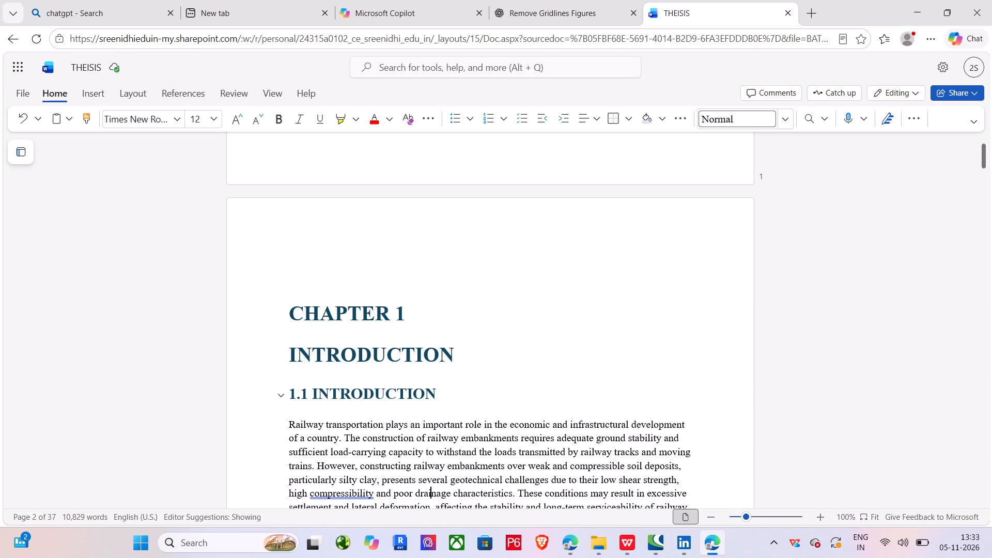
pyautogui.press('Down')
pyautogui.press('Down')
pyautogui.press('Down')
pyautogui.press('Down')
pyautogui.press('Down')
pyautogui.press('Down')
pyautogui.press('Down')
pyautogui.press('Down')
pyautogui.press('Down')
pyautogui.press('Down')
pyautogui.press('Down')
pyautogui.press('Down')
pyautogui.press('Down')
pyautogui.press('Down')
pyautogui.press('Down')
pyautogui.press('Down')
pyautogui.press('Down')
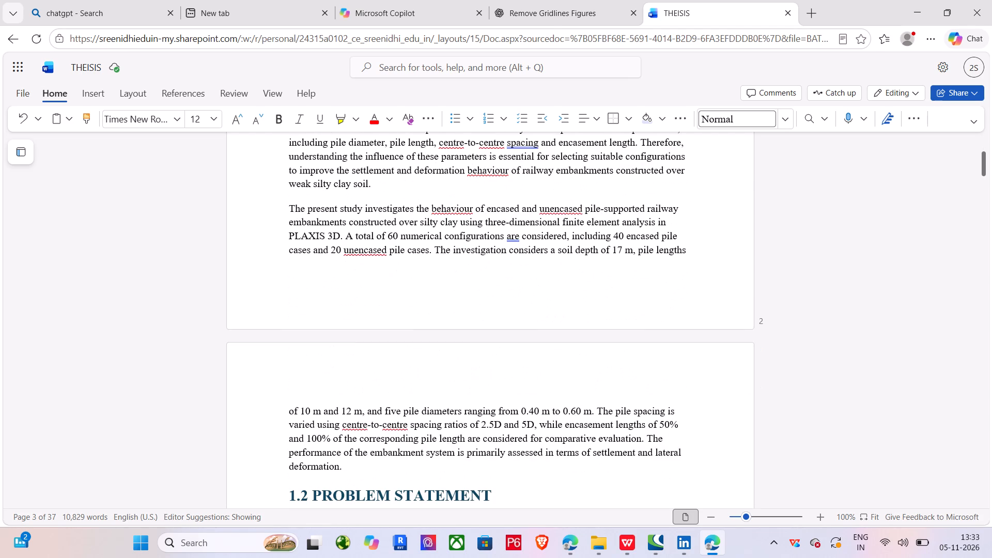
pyautogui.press('Down')
# Go back to the start of Section 1.1 Introduction and review its paragraphs again through to page 3.
pyautogui.press('Up')
pyautogui.press('Up')
pyautogui.press('Up')
pyautogui.press('Up')
pyautogui.press('Up')
pyautogui.press('Up')
pyautogui.press('Up')
pyautogui.press('Up')
pyautogui.press('Up')
pyautogui.press('Up')
pyautogui.press('Up')
pyautogui.press('Up')
pyautogui.press('Up')
pyautogui.press('Up')
pyautogui.press('Up')
pyautogui.press('Up')
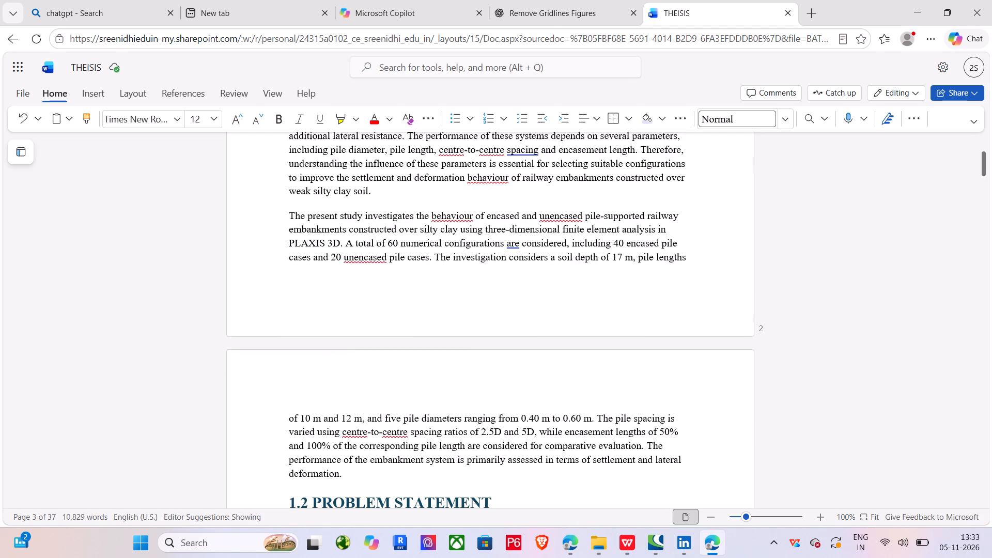
pyautogui.press('Up')
pyautogui.press('Up')
pyautogui.press('Up')
pyautogui.press('Up')
pyautogui.press('Up')
pyautogui.press('Up')
pyautogui.press('Up')
pyautogui.press('Up')
pyautogui.press('Up')
pyautogui.press('Up')
pyautogui.press('Up')
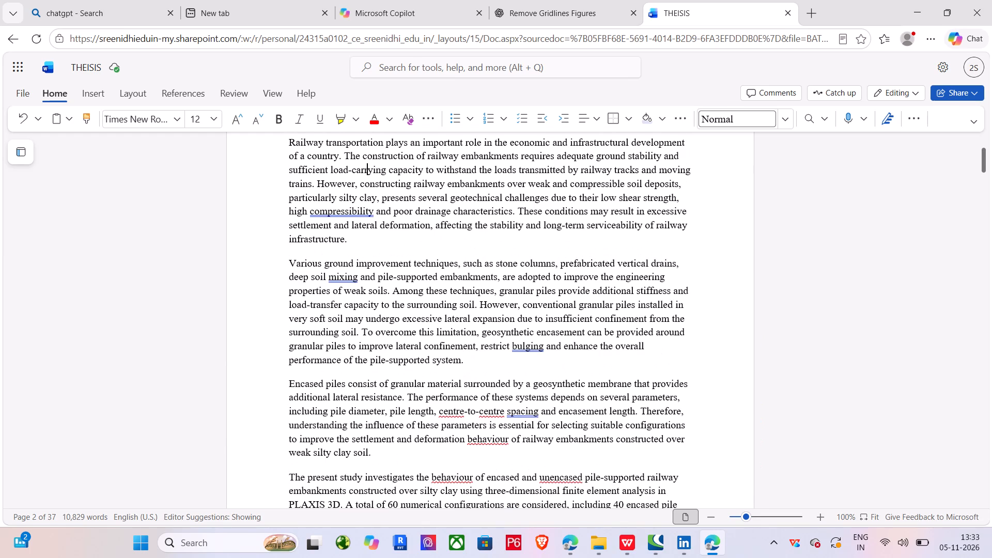
pyautogui.press('Up')
pyautogui.press('Up')
pyautogui.press('Up')
pyautogui.press('Down')
pyautogui.press('Down')
pyautogui.press('Down')
pyautogui.press('Down')
pyautogui.press('Down')
pyautogui.press('Down')
pyautogui.press('Down')
pyautogui.press('Down')
pyautogui.press('Down')
pyautogui.press('Down')
pyautogui.press('Down')
pyautogui.press('Down')
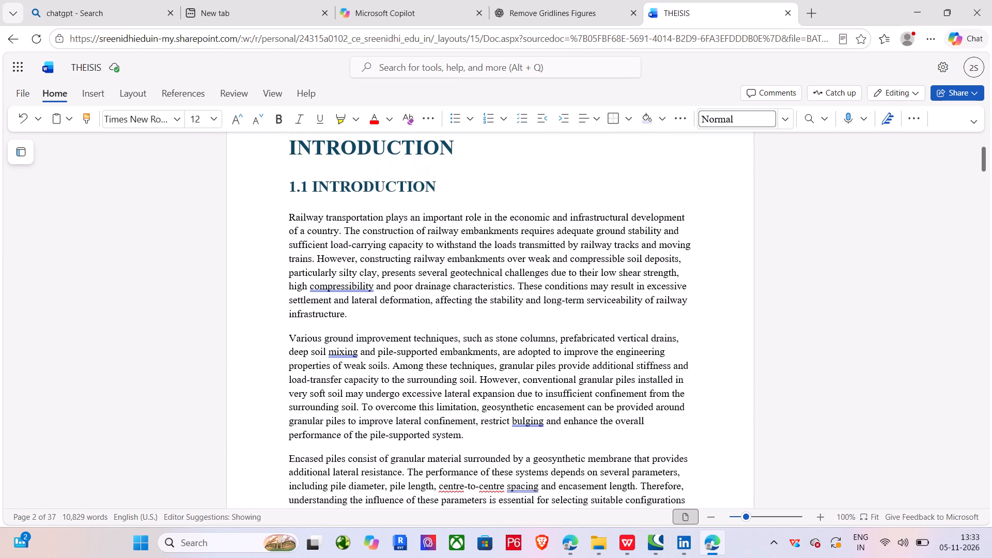
pyautogui.press('Down')
pyautogui.press('Down')
pyautogui.press('Down')
pyautogui.press('Down')
pyautogui.press('Down')
pyautogui.press('Down')
pyautogui.press('Down')
pyautogui.press('Down')
pyautogui.press('Down')
pyautogui.press('Down')
pyautogui.press('Down')
pyautogui.press('Down')
pyautogui.press('Down')
pyautogui.press('Down')
pyautogui.press('Down')
pyautogui.press('Down')
pyautogui.press('Down')
pyautogui.press('Down')
pyautogui.press('Down')
pyautogui.press('Down')
pyautogui.press('Down')
pyautogui.press('Down')
pyautogui.press('Down')
pyautogui.press('Down')
pyautogui.press('Down')
pyautogui.press('Down')
pyautogui.press('Down')
pyautogui.press('Down')
pyautogui.press('Down')
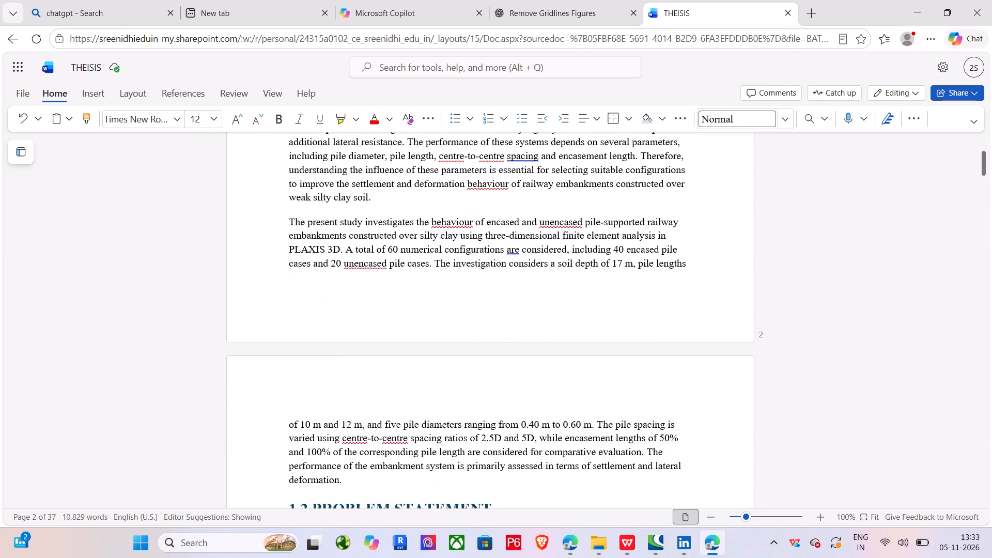
# Review Sections 1.2 Problem Statement and 1.3 Aim and Objectives, continuing through 1.4 Scope of the Study.
pyautogui.press('Down')
pyautogui.press('Down')
pyautogui.press('Down')
pyautogui.press('Down')
pyautogui.press('Down')
pyautogui.press('Down')
pyautogui.press('Down')
pyautogui.press('Down')
pyautogui.press('Down')
pyautogui.press('Down')
pyautogui.press('Down')
pyautogui.press('Down')
pyautogui.press('Down')
pyautogui.press('Down')
pyautogui.press('Down')
pyautogui.press('Down')
pyautogui.press('Down')
pyautogui.press('Down')
pyautogui.press('Down')
pyautogui.press('Down')
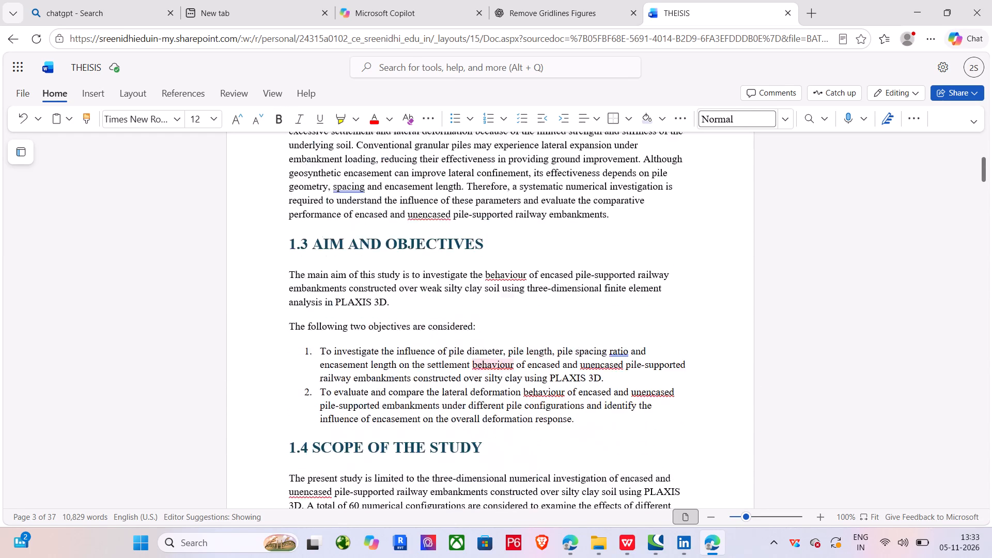
# Go back from the 1.5 heading to the two numbered objectives in Section 1.3 and check them again.
pyautogui.press('Up')
pyautogui.press('Up')
pyautogui.press('Up')
pyautogui.press('Up')
pyautogui.press('Up')
pyautogui.press('Up')
pyautogui.press('Up')
pyautogui.press('Up')
pyautogui.press('Up')
pyautogui.press('Up')
pyautogui.press('Up')
pyautogui.press('Up')
pyautogui.press('Up')
pyautogui.press('Up')
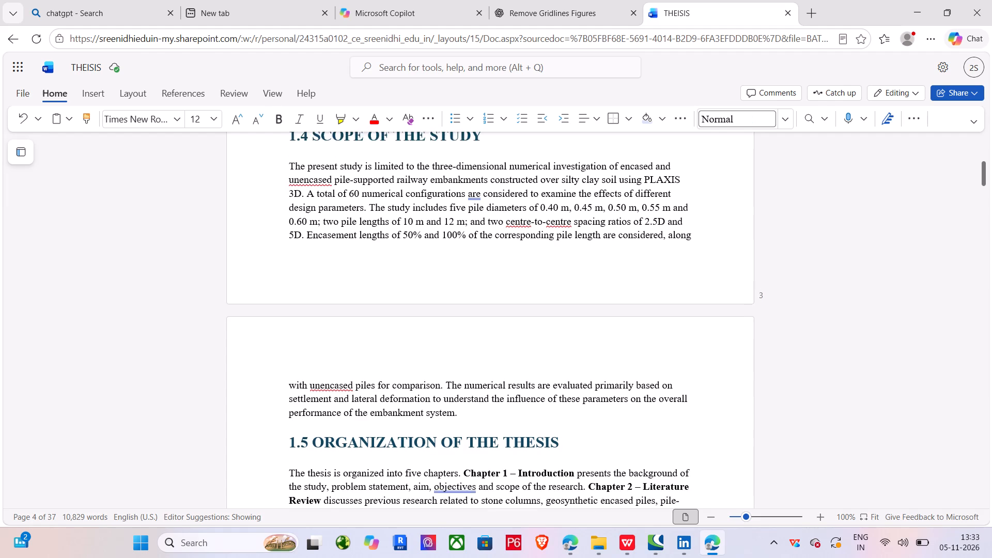
# Review Section 1.4 Scope of the Study again, continuing across the page break to the 1.5 heading.
pyautogui.press('Down')
pyautogui.press('Down')
pyautogui.press('Down')
pyautogui.press('Down')
pyautogui.press('Down')
pyautogui.press('Down')
pyautogui.press('Down')
pyautogui.press('Down')
pyautogui.press('Down')
pyautogui.press('Down')
pyautogui.press('Down')
pyautogui.press('Down')
pyautogui.press('Down')
pyautogui.press('Down')
pyautogui.press('Down')
pyautogui.press('Down')
pyautogui.press('Down')
pyautogui.press('Down')
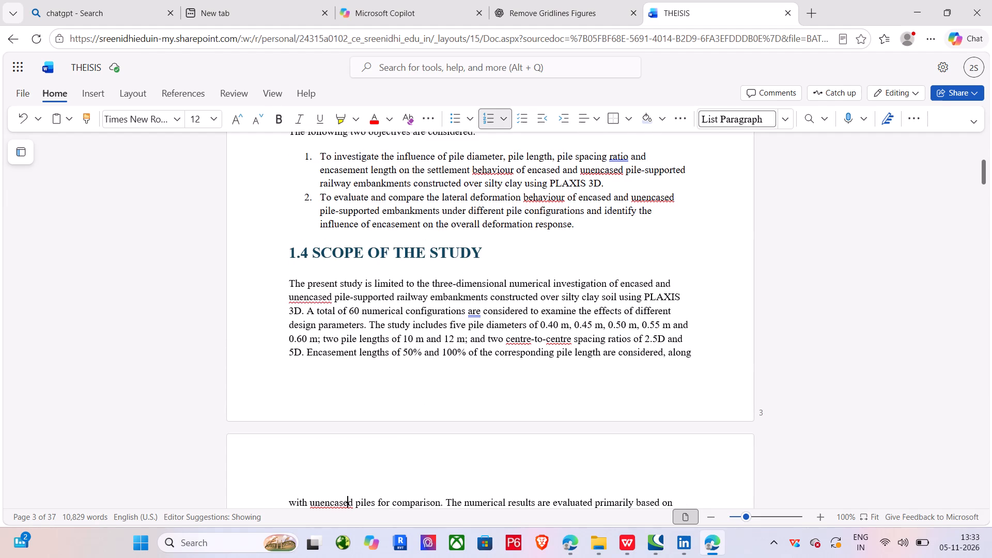
pyautogui.press('Down')
pyautogui.press('Down')
pyautogui.press('Down')
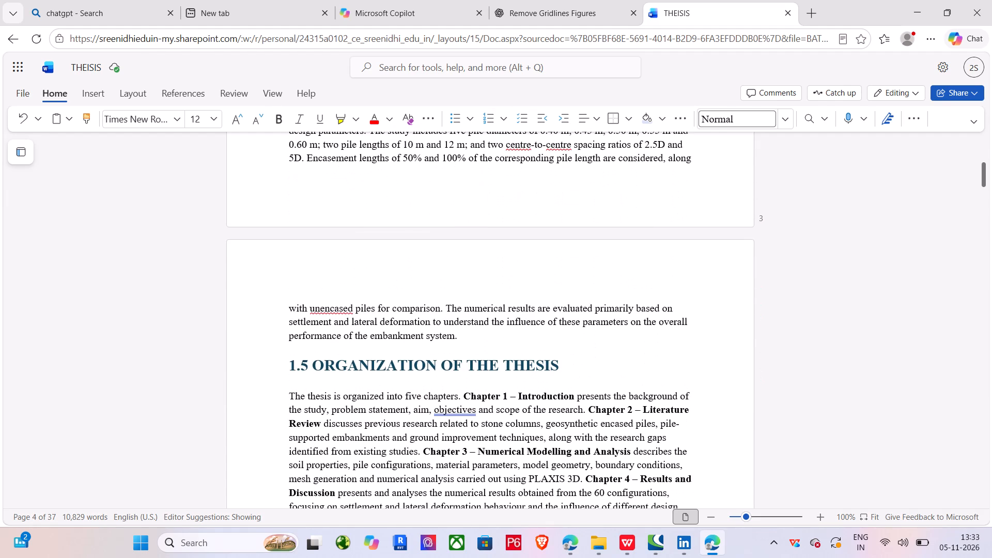
# Read Section 1.5 Organization of the Thesis, down to the Chapter 2 Literature Review headings.
pyautogui.press('Down')
pyautogui.press('Down')
pyautogui.press('Down')
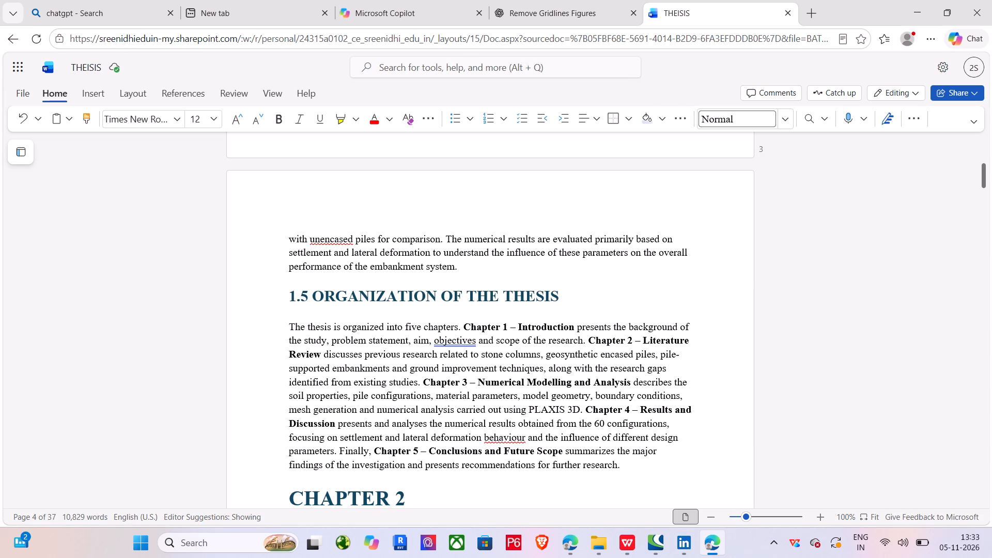
pyautogui.press('Down')
pyautogui.press('Down')
pyautogui.press('Down')
pyautogui.press('Down')
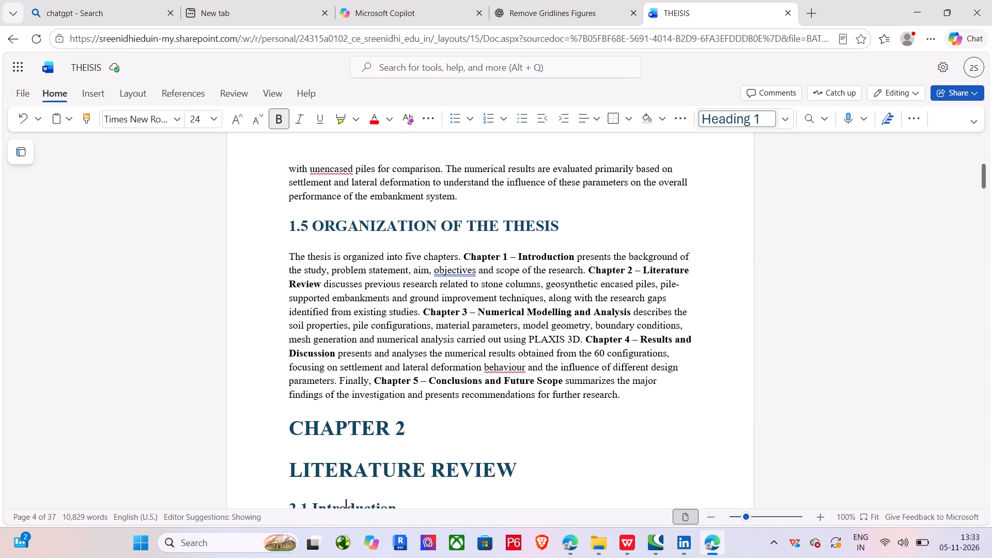
pyautogui.press('Down')
pyautogui.press('Down')
pyautogui.press('Down')
pyautogui.press('Down')
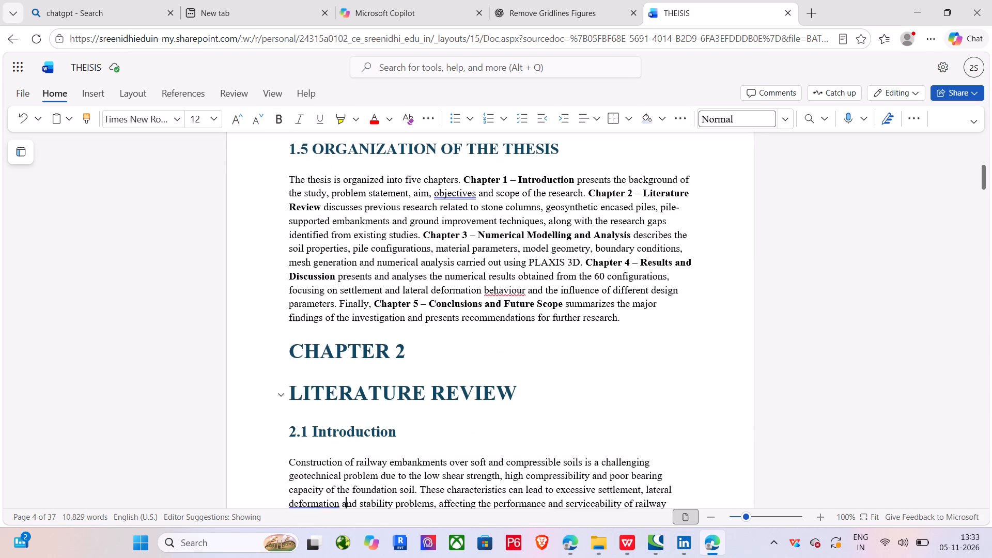
# Review Section 2.1 Introduction of the Literature Review, down to the 2.2 Review of Previous Studies heading.
pyautogui.press('Down')
pyautogui.press('Down')
pyautogui.press('Down')
pyautogui.press('Down')
pyautogui.press('Down')
pyautogui.press('Down')
pyautogui.press('Down')
pyautogui.press('Down')
pyautogui.press('Down')
pyautogui.press('Down')
pyautogui.press('Down')
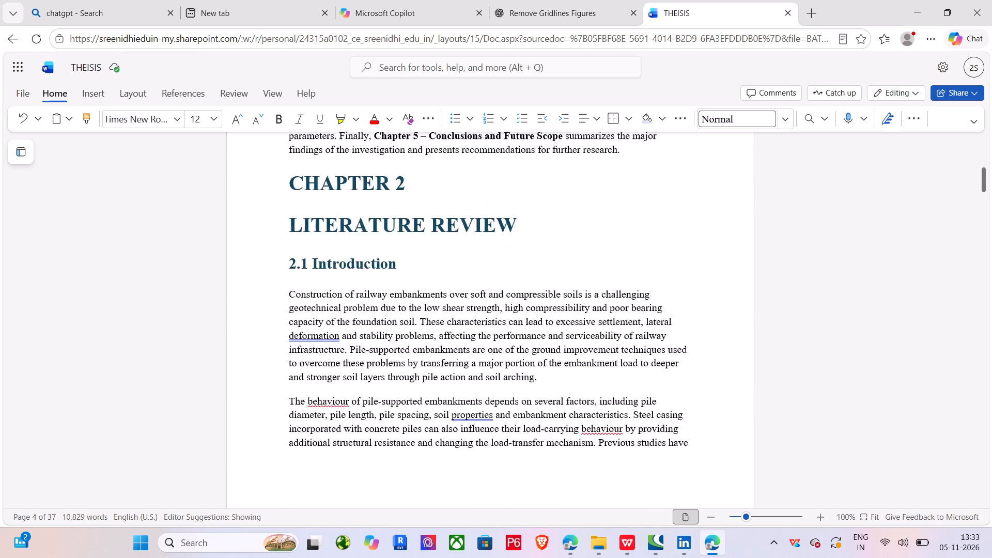
pyautogui.press('Down')
pyautogui.press('Down')
pyautogui.press('Down')
pyautogui.press('Down')
pyautogui.press('Down')
pyautogui.press('Down')
pyautogui.press('Down')
pyautogui.press('Down')
pyautogui.press('Down')
pyautogui.press('Down')
pyautogui.press('Down')
pyautogui.press('Down')
pyautogui.press('Down')
pyautogui.press('Down')
pyautogui.press('Down')
pyautogui.press('Down')
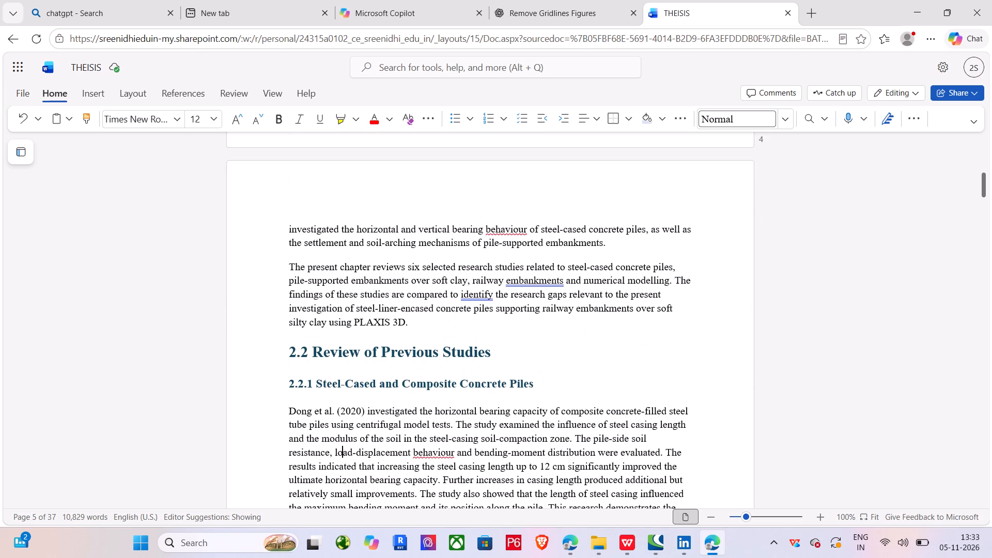
# Review the study summaries in Section 2.2.1 Steel-Cased and Composite Concrete Piles, through to page 6.
pyautogui.press('Down')
pyautogui.press('Down')
pyautogui.press('Down')
pyautogui.press('Down')
pyautogui.press('Down')
pyautogui.press('Down')
pyautogui.press('Down')
pyautogui.press('Down')
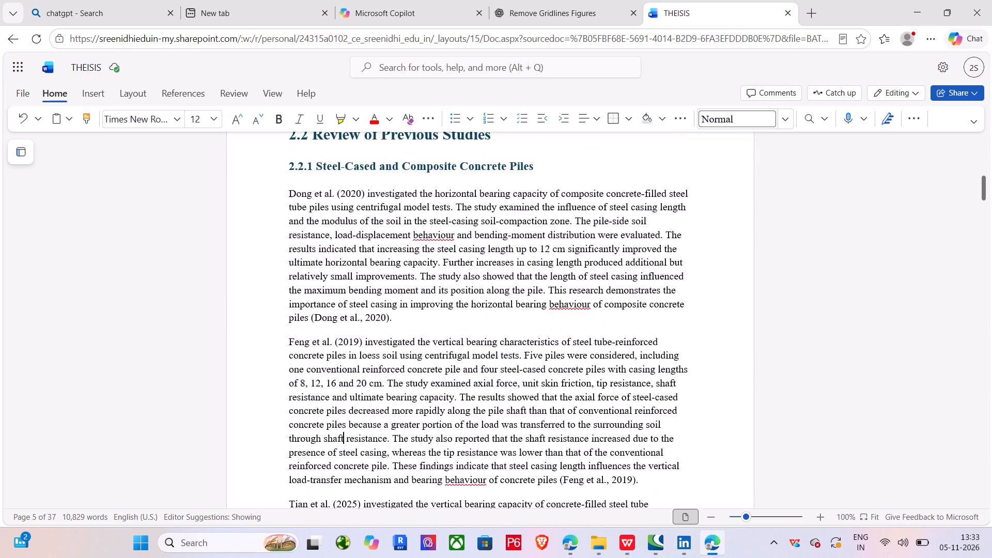
pyautogui.press('Down')
pyautogui.press('Down')
pyautogui.press('Down')
pyautogui.press('Down')
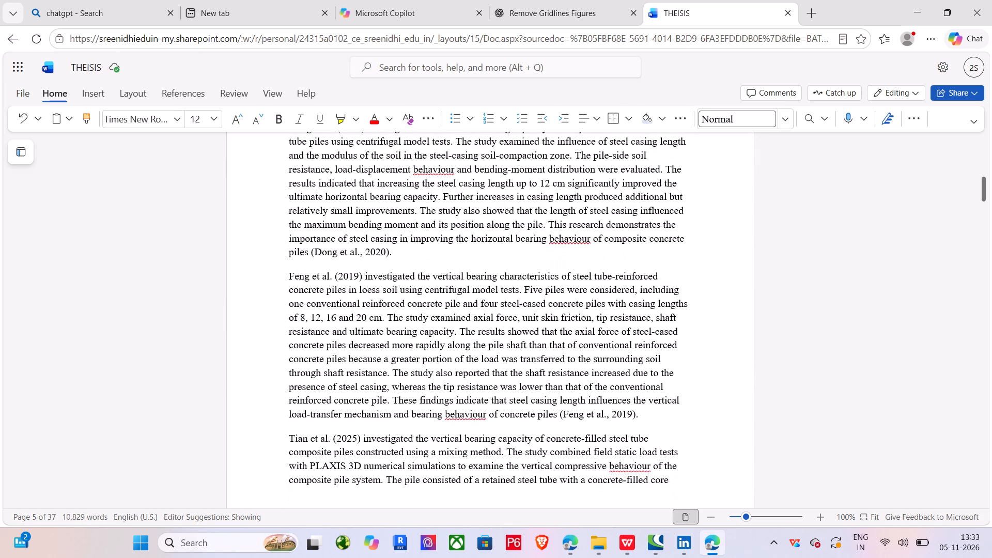
pyautogui.press('Down')
pyautogui.press('Down')
pyautogui.press('Down')
pyautogui.press('Down')
pyautogui.press('Down')
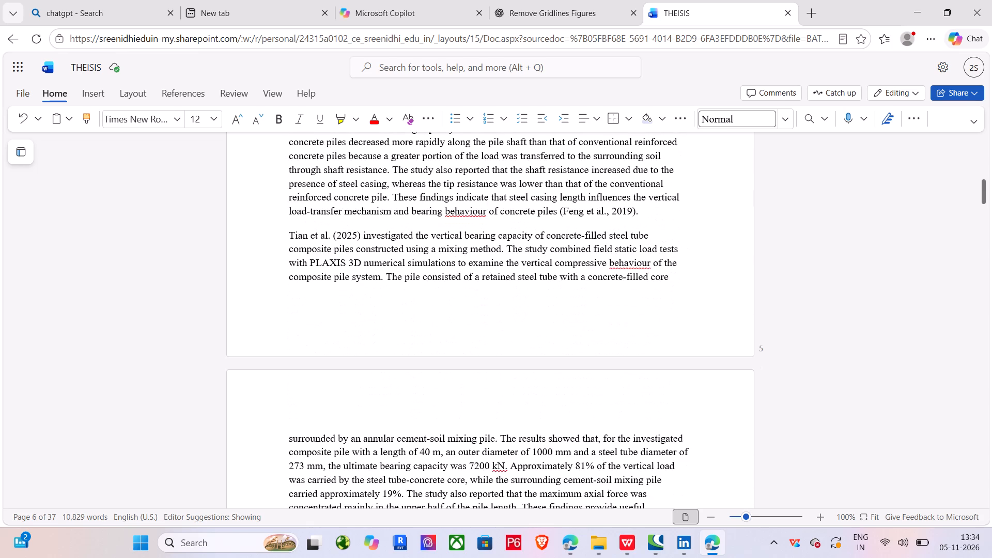
pyautogui.press('Down')
pyautogui.press('Down')
pyautogui.press('Down')
pyautogui.press('Down')
pyautogui.press('Down')
pyautogui.press('Down')
pyautogui.press('Down')
pyautogui.press('Down')
pyautogui.press('Down')
pyautogui.press('Down')
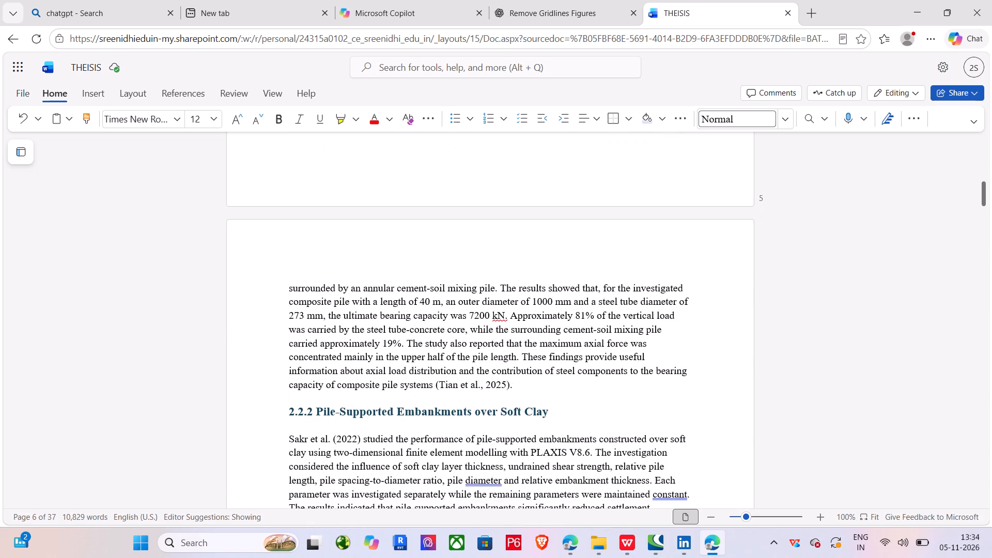
# Review Section 2.2.2 Pile-Supported Embankments over Soft Clay, down to the start of Section 2.2.3 on page 7.
pyautogui.press('Down')
pyautogui.press('Down')
pyautogui.press('Down')
pyautogui.press('Down')
pyautogui.press('Down')
pyautogui.press('Down')
pyautogui.press('Down')
pyautogui.press('Down')
pyautogui.press('Down')
pyautogui.press('Down')
pyautogui.press('Down')
pyautogui.press('Down')
pyautogui.press('Down')
pyautogui.press('Down')
pyautogui.press('Down')
pyautogui.press('Down')
pyautogui.press('Down')
pyautogui.press('Down')
pyautogui.press('Down')
pyautogui.press('Down')
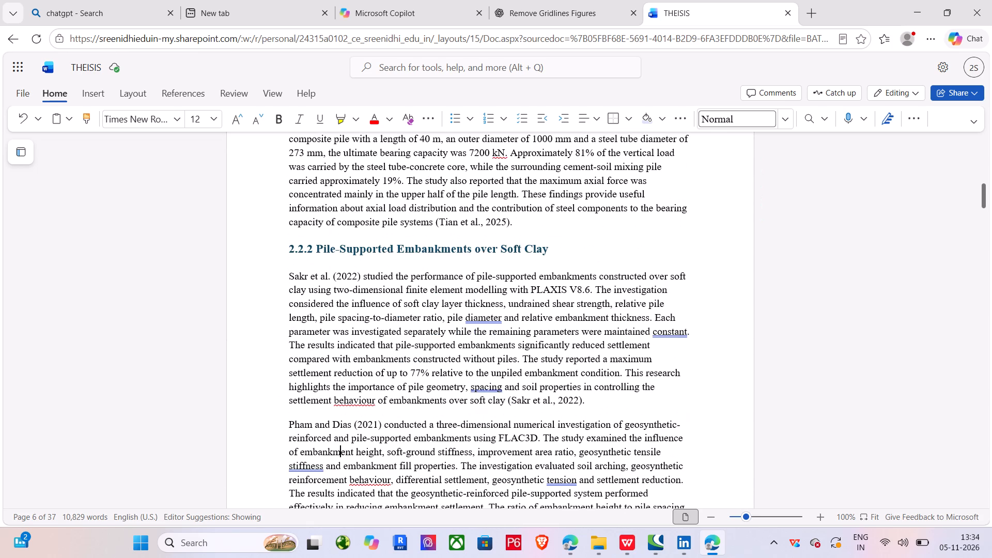
pyautogui.press('Down')
pyautogui.press('Down')
pyautogui.press('Down')
pyautogui.press('Down')
pyautogui.press('Down')
pyautogui.press('Down')
pyautogui.press('Down')
pyautogui.press('Down')
pyautogui.press('Down')
pyautogui.press('Down')
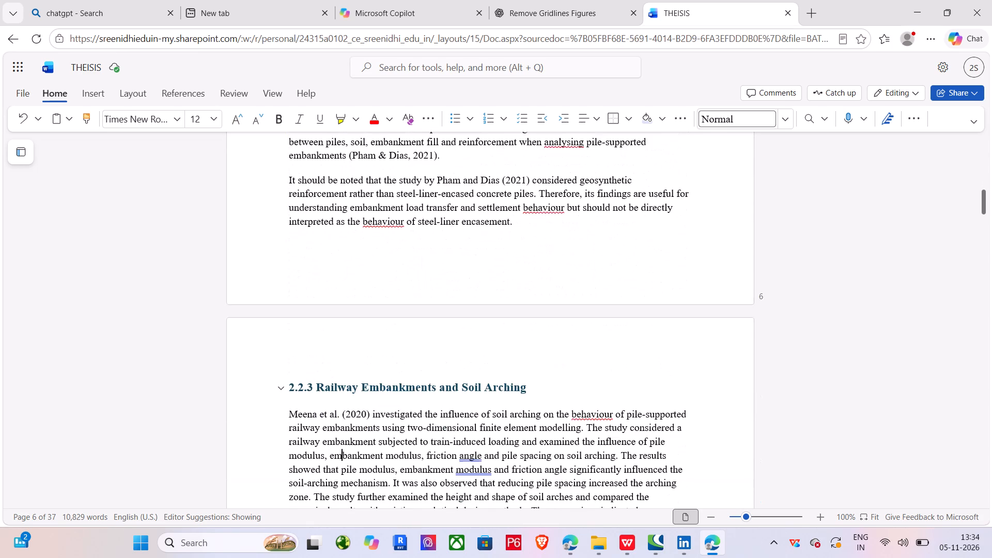
# Review Section 2.2.3 Railway Embankments and Soil Arching, down to the start of Section 2.3 on page 7.
pyautogui.press('Down')
pyautogui.press('Down')
pyautogui.press('Down')
pyautogui.press('Down')
pyautogui.press('Down')
pyautogui.press('Down')
pyautogui.press('Down')
pyautogui.press('Down')
pyautogui.press('Down')
pyautogui.press('Down')
pyautogui.press('Down')
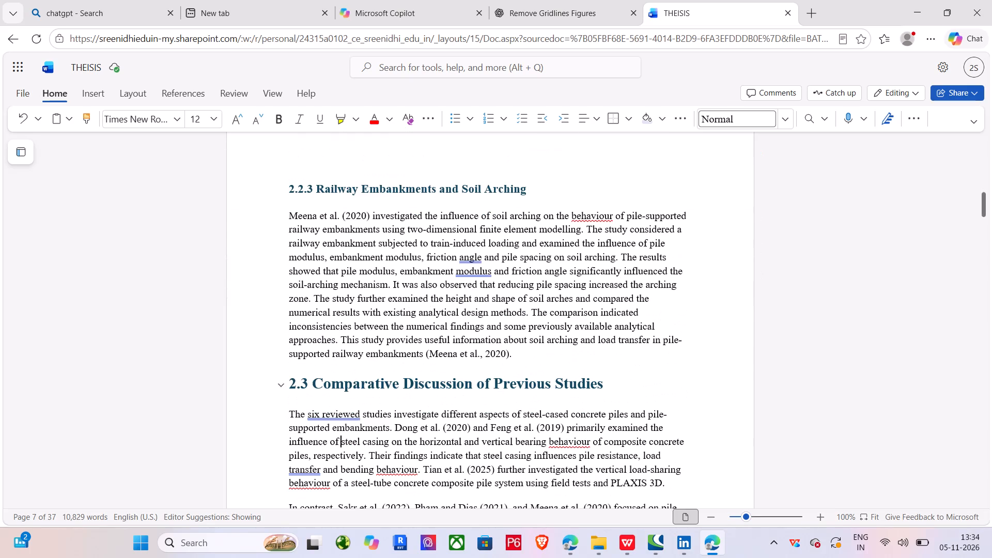
# Review Section 2.3 Comparative Discussion of Previous Studies, through the paragraphs comparing the six reviewed studies.
pyautogui.press('Down')
pyautogui.press('Down')
pyautogui.press('Down')
pyautogui.press('Down')
pyautogui.press('Down')
pyautogui.press('Down')
pyautogui.press('Down')
pyautogui.press('Down')
pyautogui.press('Down')
pyautogui.press('Down')
pyautogui.press('Down')
pyautogui.press('Down')
pyautogui.press('Down')
pyautogui.press('Down')
pyautogui.press('Down')
pyautogui.press('Down')
pyautogui.press('Down')
pyautogui.press('Down')
pyautogui.press('Down')
pyautogui.press('Down')
pyautogui.press('Down')
pyautogui.press('Down')
pyautogui.press('Down')
pyautogui.press('Down')
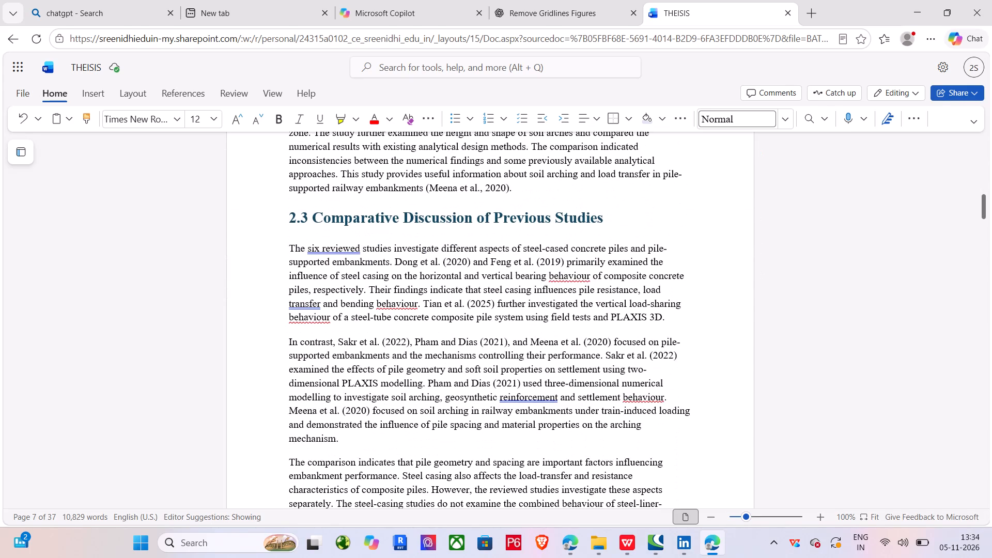
# Examine the Comparative Literature Review Table on page 8, from the Dong et al. row to the Meena et al. row.
pyautogui.press('Down')
pyautogui.press('Down')
pyautogui.press('Down')
pyautogui.press('Down')
pyautogui.press('Down')
pyautogui.press('Down')
pyautogui.press('Down')
pyautogui.press('Down')
pyautogui.press('Down')
pyautogui.press('Down')
pyautogui.press('Down')
pyautogui.press('Down')
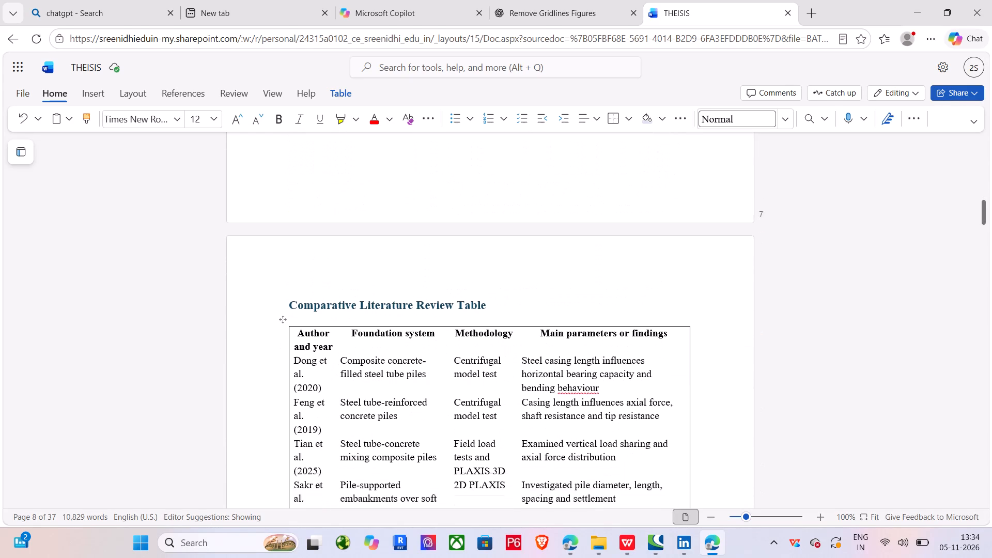
pyautogui.press('Down')
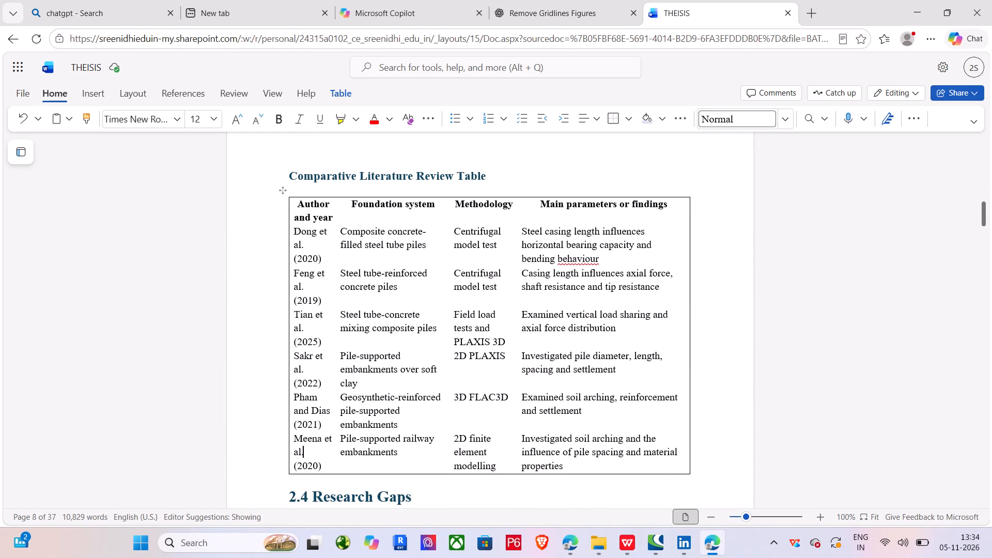
# Review the first three numbered items of Section 2.4 Research Gaps, continuing onto page 9.
pyautogui.press('Down')
pyautogui.press('Down')
pyautogui.press('Down')
pyautogui.press('Down')
pyautogui.press('Down')
pyautogui.press('Down')
pyautogui.press('Down')
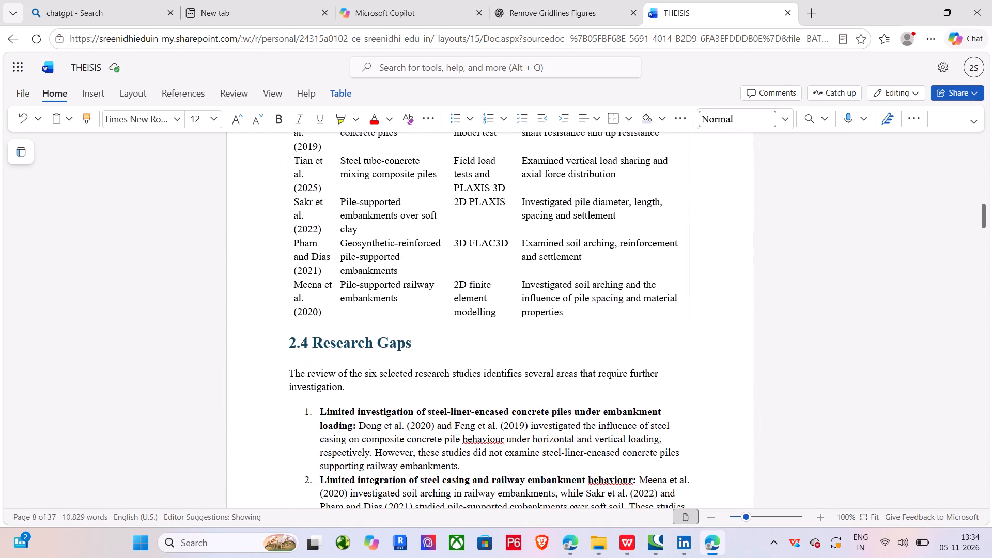
pyautogui.press('Down')
pyautogui.press('Down')
pyautogui.press('Down')
pyautogui.press('Down')
pyautogui.press('Down')
pyautogui.press('Down')
pyautogui.press('Down')
pyautogui.press('Down')
pyautogui.press('Down')
pyautogui.press('Down')
pyautogui.press('Down')
pyautogui.press('Down')
pyautogui.press('Down')
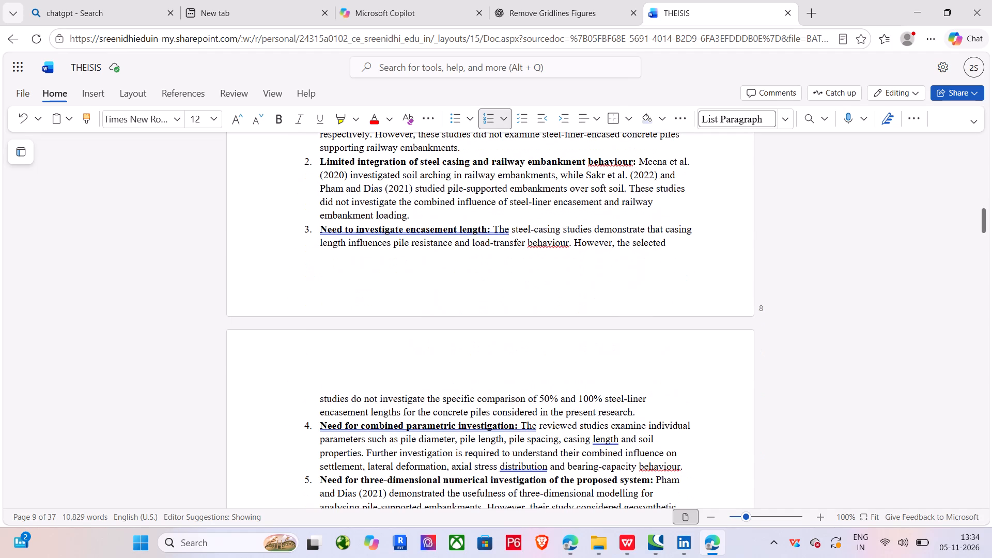
# Review the remaining items and closing paragraph of Section 2.4 Research Gaps, down to the 2.5 Chapter Summary heading.
pyautogui.press('Down')
pyautogui.press('Down')
pyautogui.press('Down')
pyautogui.press('Down')
pyautogui.press('Down')
pyautogui.press('Down')
pyautogui.press('Down')
pyautogui.press('Down')
pyautogui.press('Down')
pyautogui.press('Down')
pyautogui.press('Down')
pyautogui.press('Down')
pyautogui.press('Down')
pyautogui.press('Down')
pyautogui.press('Down')
pyautogui.press('Down')
pyautogui.press('Down')
pyautogui.press('Down')
pyautogui.press('Down')
pyautogui.press('Down')
pyautogui.press('Down')
pyautogui.press('Down')
pyautogui.press('Down')
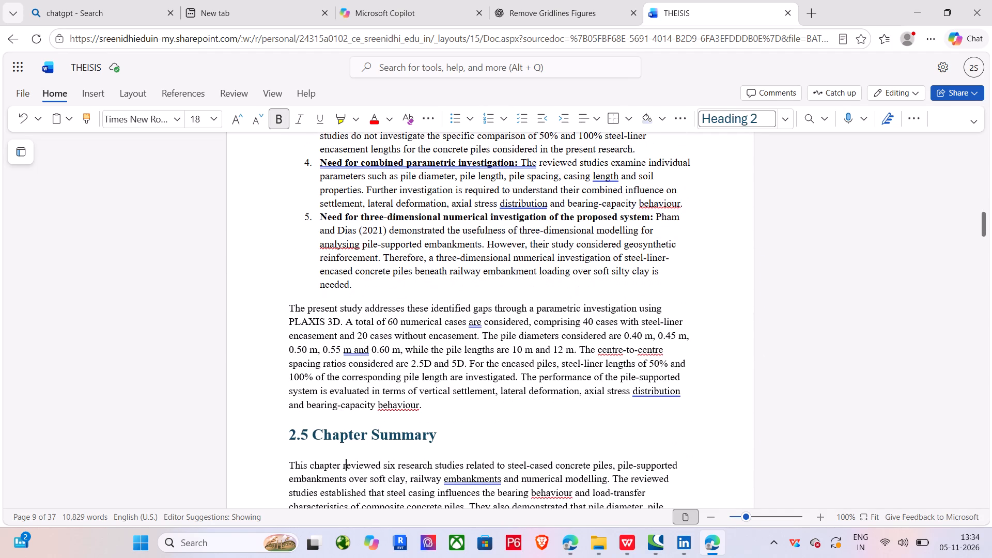
# Review Section 2.5 Chapter Summary, down to the REFERENCES heading on page 10.
pyautogui.press('Down')
pyautogui.press('Down')
pyautogui.press('Down')
pyautogui.press('Down')
pyautogui.press('Down')
pyautogui.press('Down')
pyautogui.press('Down')
pyautogui.press('Down')
pyautogui.press('Down')
pyautogui.press('Down')
pyautogui.press('Down')
pyautogui.press('Down')
pyautogui.press('Down')
pyautogui.press('Down')
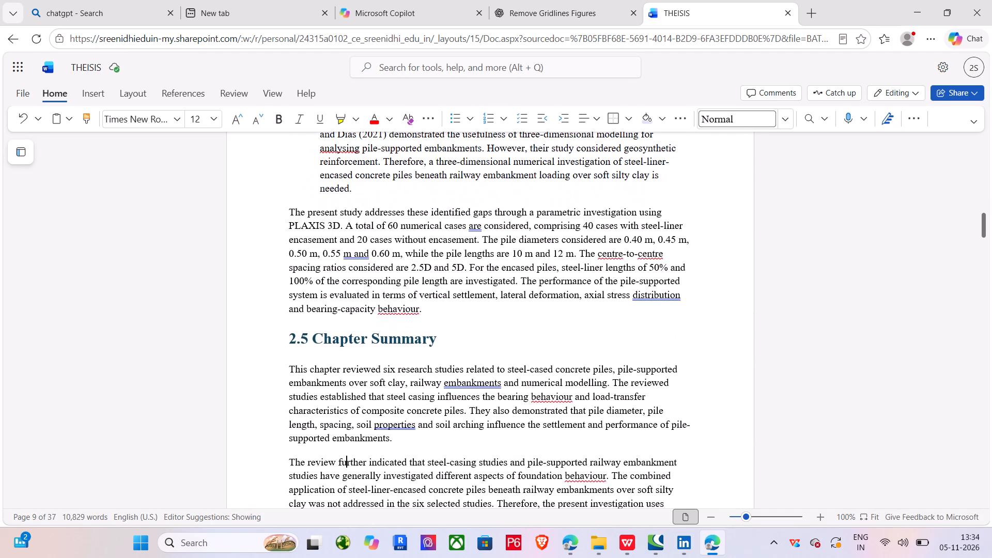
pyautogui.press('Down')
pyautogui.press('Down')
pyautogui.press('Down')
pyautogui.press('Down')
pyautogui.press('Down')
pyautogui.press('Down')
pyautogui.press('Down')
pyautogui.press('Down')
pyautogui.press('Down')
pyautogui.press('Down')
pyautogui.press('Down')
pyautogui.press('Down')
pyautogui.press('Down')
pyautogui.press('Down')
pyautogui.press('Down')
pyautogui.press('Down')
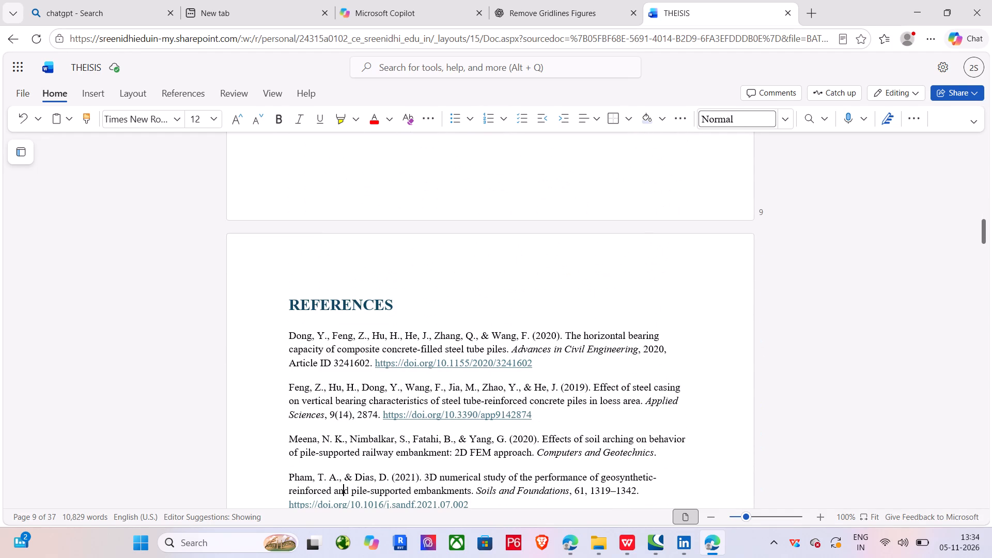
# Check the literature entries under REFERENCES, down to the Chapter 3 Methodology and Numerical Modelling title.
pyautogui.press('Down')
pyautogui.press('Down')
pyautogui.press('Down')
pyautogui.press('Down')
pyautogui.press('Down')
pyautogui.press('Down')
pyautogui.press('Down')
pyautogui.press('Down')
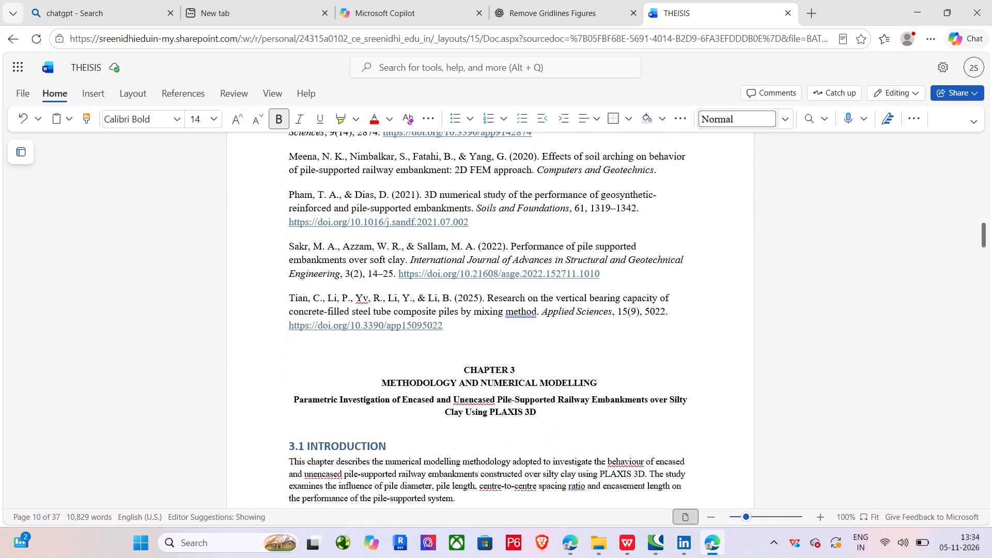
# Review Section 3.1 Introduction of Chapter 3, down to Section 3.2 Selection of Soil Profile on page 11.
pyautogui.press('Down')
pyautogui.press('Down')
pyautogui.press('Down')
pyautogui.press('Down')
pyautogui.press('Down')
pyautogui.press('Down')
pyautogui.press('Down')
pyautogui.press('Down')
pyautogui.press('Down')
pyautogui.press('Down')
pyautogui.press('Down')
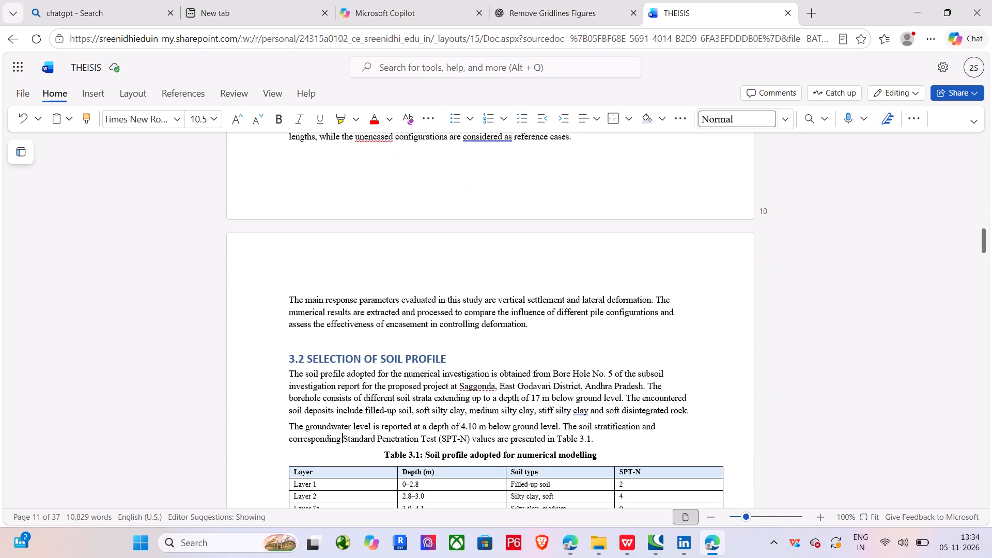
# Examine Section 3.2 Selection of Soil Profile with Table 3.1, down to the opening paragraph of Section 3.3 Geotechnical Properties of Soil.
pyautogui.press('Down')
pyautogui.press('Down')
pyautogui.press('Down')
pyautogui.press('Down')
pyautogui.press('Down')
pyautogui.press('Down')
pyautogui.press('Down')
pyautogui.press('Down')
pyautogui.press('Down')
pyautogui.press('Down')
pyautogui.press('Down')
pyautogui.press('Down')
pyautogui.press('Down')
pyautogui.press('Down')
pyautogui.press('Down')
pyautogui.press('Down')
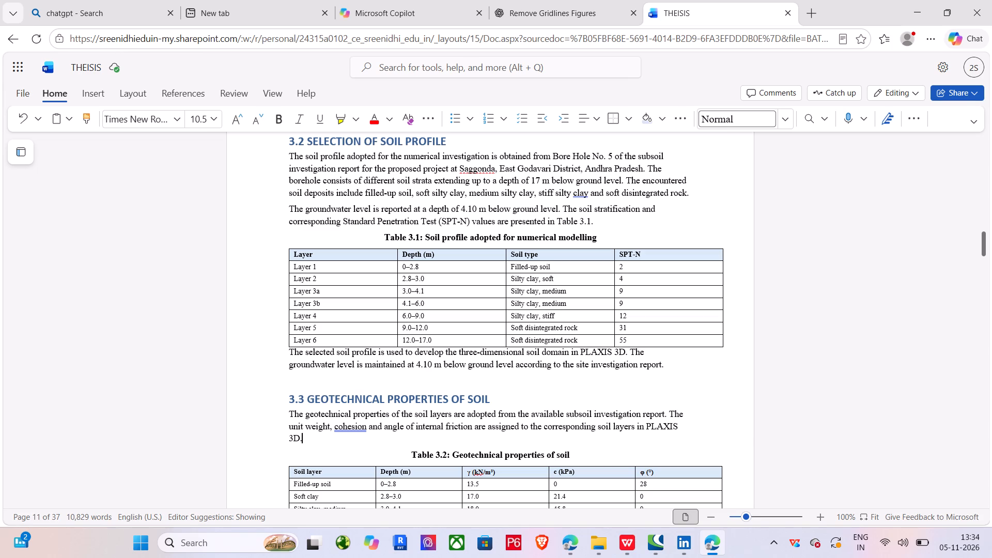
# Examine Table 3.2 with the geotechnical properties of soil in Section 3.3, down to its last soil layer.
pyautogui.press('Down')
pyautogui.press('Down')
pyautogui.press('Down')
pyautogui.press('Down')
pyautogui.press('Down')
pyautogui.press('Down')
pyautogui.press('Down')
pyautogui.press('Down')
pyautogui.press('Down')
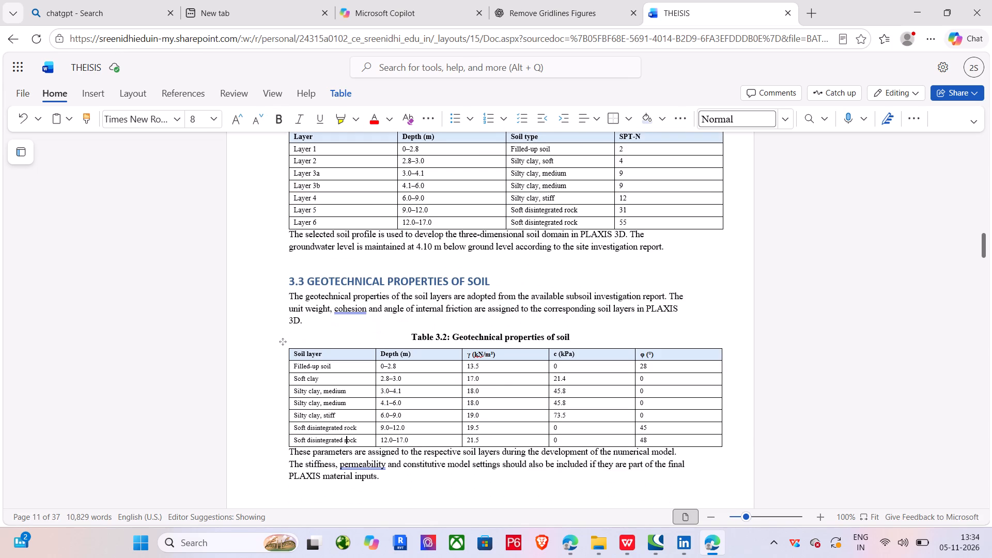
# Review the closing paragraph of Section 3.3 and the opening of Section 3.4 Development of the PLAXIS 3D Model on page 12.
pyautogui.press('Down')
pyautogui.press('Down')
pyautogui.press('Down')
pyautogui.press('Down')
pyautogui.press('Down')
pyautogui.press('Down')
pyautogui.press('Down')
pyautogui.press('Down')
pyautogui.press('Down')
pyautogui.press('Down')
pyautogui.press('Down')
pyautogui.press('Down')
pyautogui.press('Down')
pyautogui.press('Down')
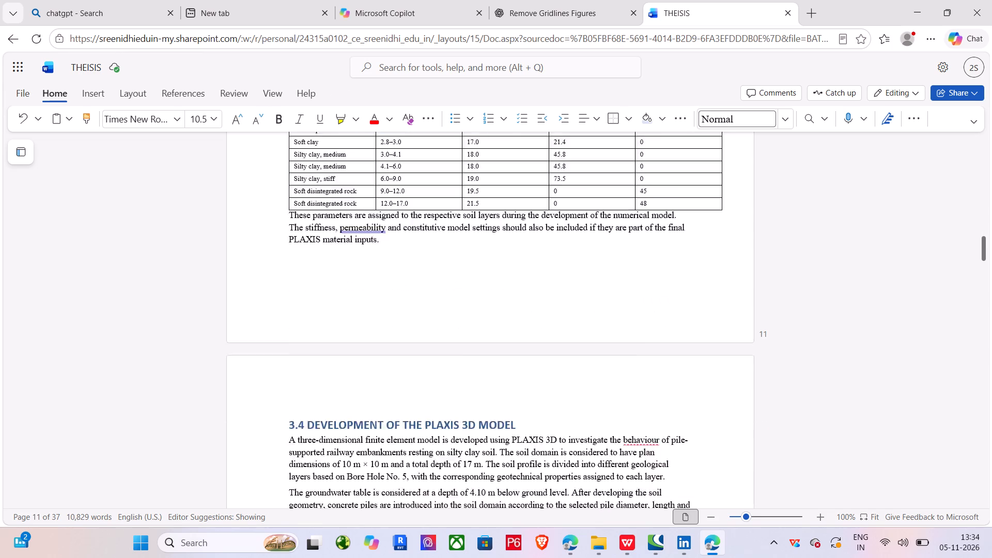
# Review Section 3.4.1 Concrete pile properties with Table 3.3, down to the text of Section 3.4.2 Steel liner encasement.
pyautogui.press('Down')
pyautogui.press('Down')
pyautogui.press('Down')
pyautogui.press('Down')
pyautogui.press('Down')
pyautogui.press('Down')
pyautogui.press('Down')
pyautogui.press('Down')
pyautogui.press('Down')
pyautogui.press('Down')
pyautogui.press('Down')
pyautogui.press('Down')
pyautogui.press('Down')
pyautogui.press('Down')
pyautogui.press('Down')
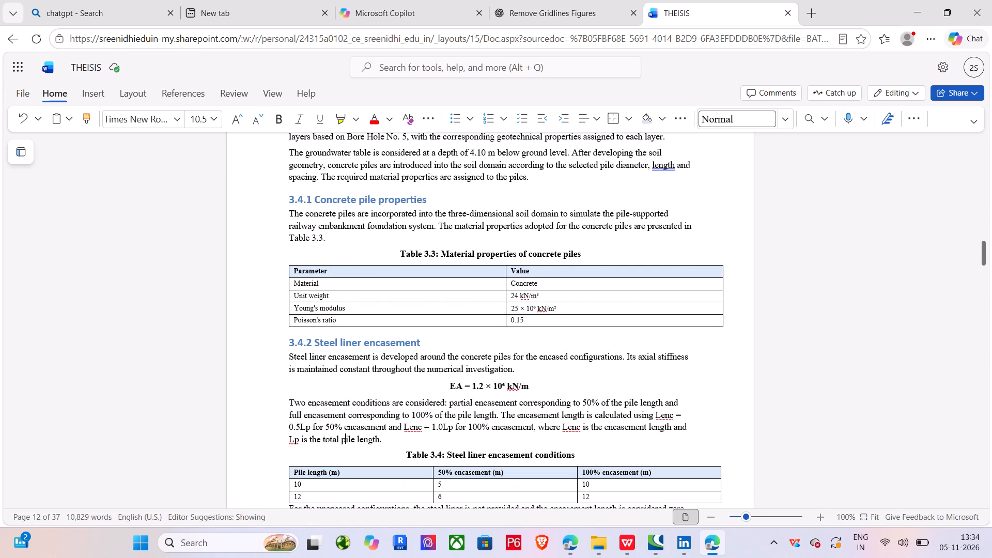
# Examine Table 3.4 with the steel liner encasement conditions, down to the Section 3.4.3 Embankment loading heading.
pyautogui.press('Down')
pyautogui.press('Down')
pyautogui.press('Down')
pyautogui.press('Down')
pyautogui.press('Down')
pyautogui.press('Down')
pyautogui.press('Down')
pyautogui.press('Down')
pyautogui.press('Down')
pyautogui.press('Down')
pyautogui.press('Down')
pyautogui.press('Down')
pyautogui.press('Down')
pyautogui.press('Down')
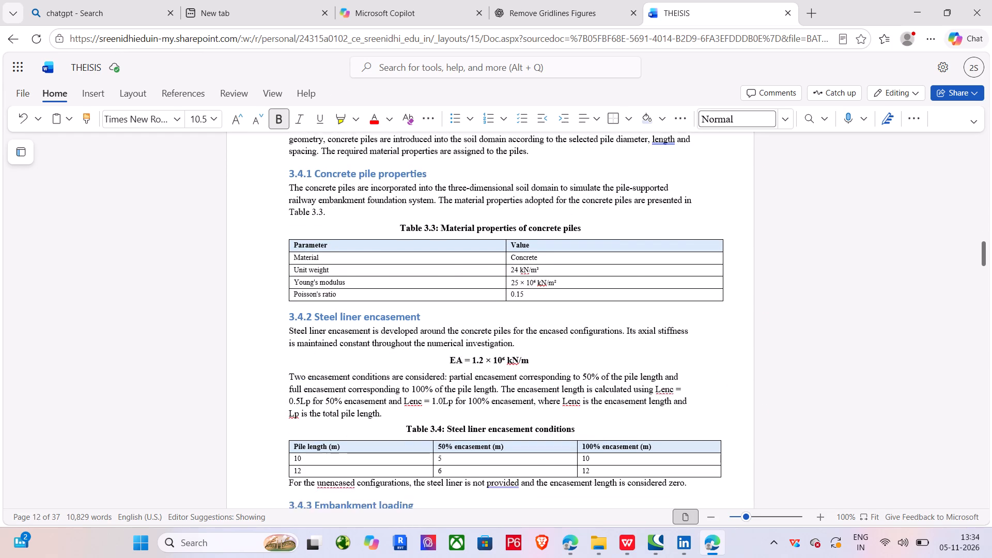
# Review Section 3.4.3 Embankment loading and the text of Section 3.4.4 Staged construction and model development on page 13.
pyautogui.press('Down')
pyautogui.press('Down')
pyautogui.press('Down')
pyautogui.press('Down')
pyautogui.press('Down')
pyautogui.press('Down')
pyautogui.press('Down')
pyautogui.press('Down')
pyautogui.press('Down')
pyautogui.press('Down')
pyautogui.press('Down')
pyautogui.press('Down')
pyautogui.press('Down')
pyautogui.press('Down')
pyautogui.press('Down')
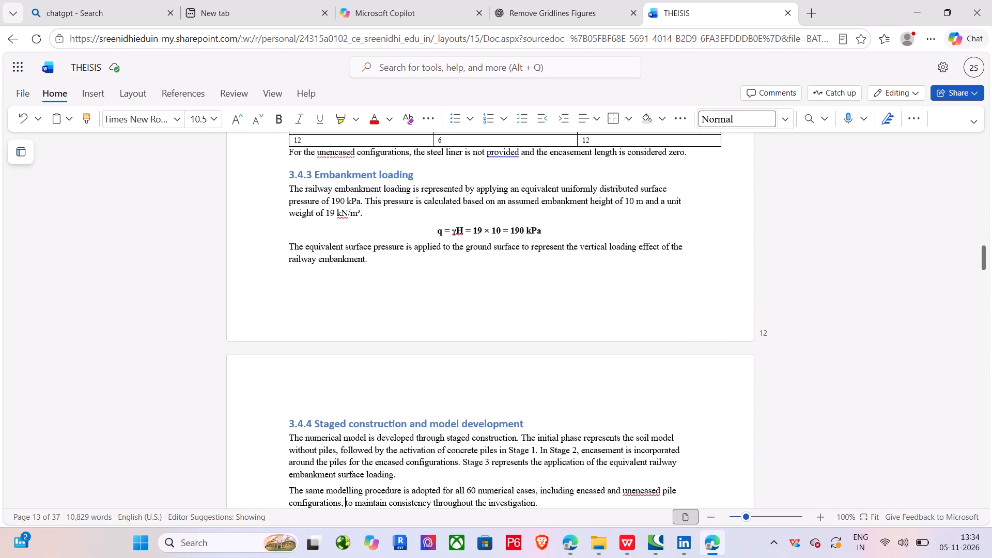
# Inspect the numerical model figures after Section 3.4.4, including Figures 3.2 and 3.3, down to Figure 3.4.
pyautogui.press('Down')
pyautogui.press('Down')
pyautogui.press('Down')
pyautogui.press('Down')
pyautogui.press('Down')
pyautogui.press('Down')
pyautogui.press('Down')
pyautogui.press('Down')
pyautogui.press('Down')
pyautogui.press('Down')
pyautogui.press('Down')
pyautogui.press('Down')
pyautogui.press('Down')
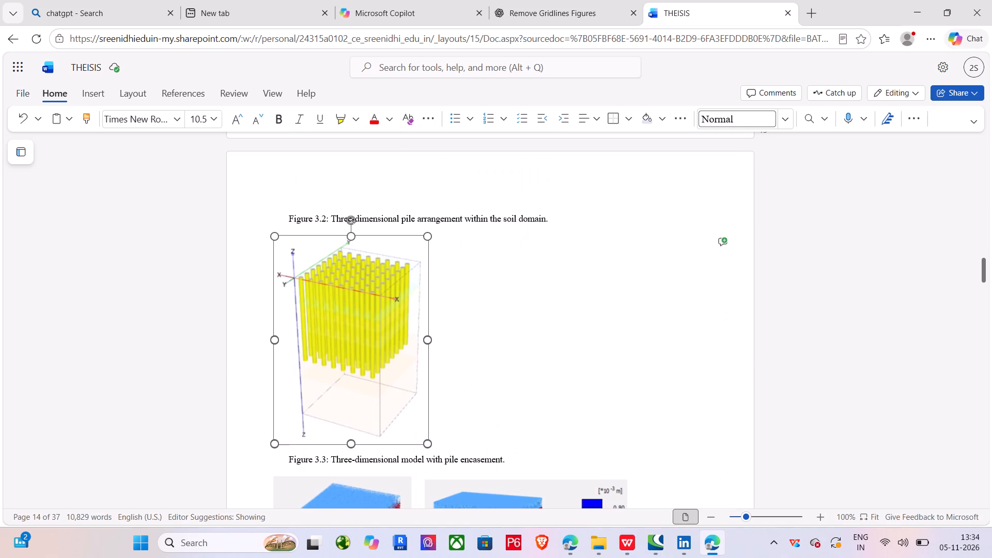
pyautogui.press('Down')
pyautogui.press('Down')
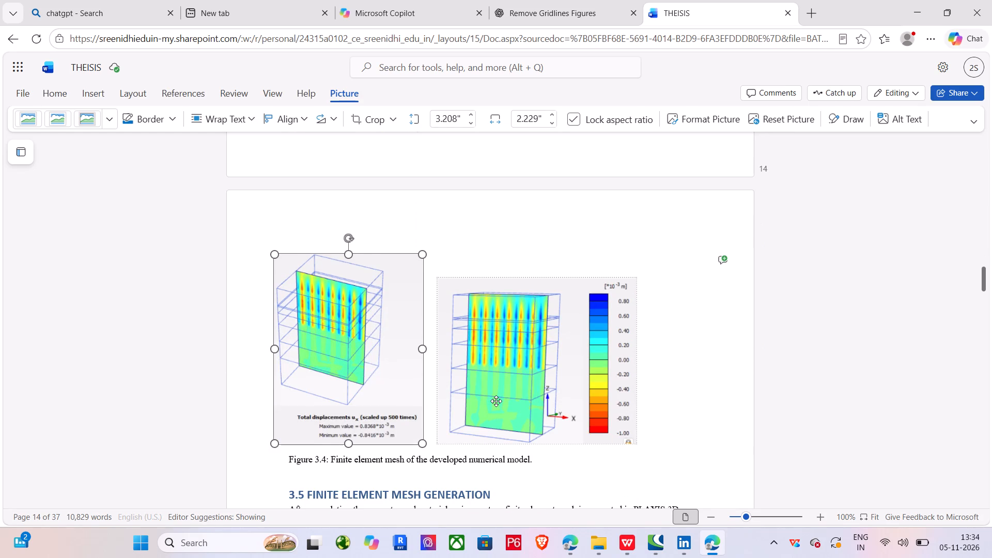
# Review Section 3.5 Finite Element Mesh Generation, down to the start of Section 3.6.
pyautogui.press('Down')
pyautogui.press('Down')
pyautogui.press('Down')
pyautogui.press('Down')
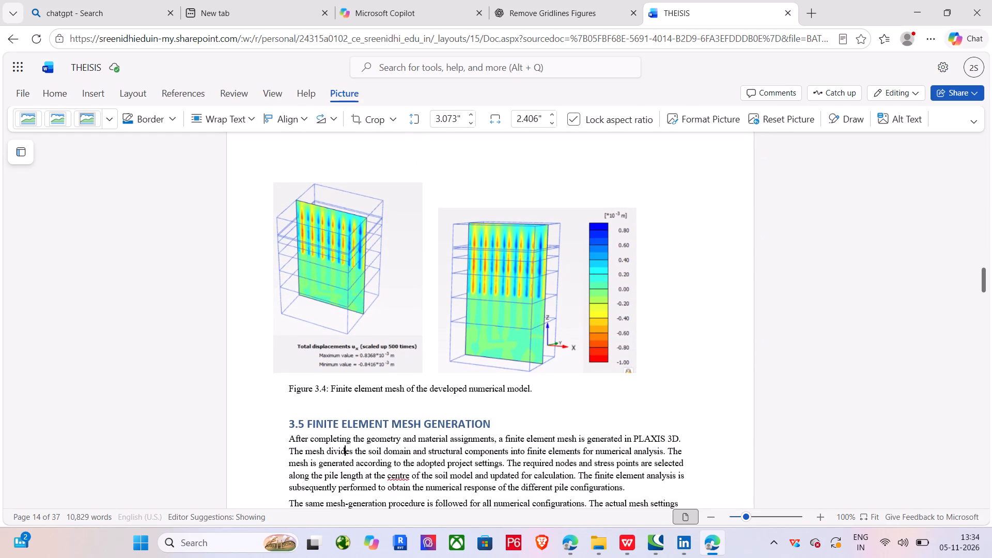
pyautogui.press('Down')
pyautogui.press('Down')
pyautogui.press('Down')
pyautogui.press('Down')
pyautogui.press('Down')
pyautogui.press('Down')
pyautogui.press('Down')
pyautogui.press('Down')
pyautogui.press('Down')
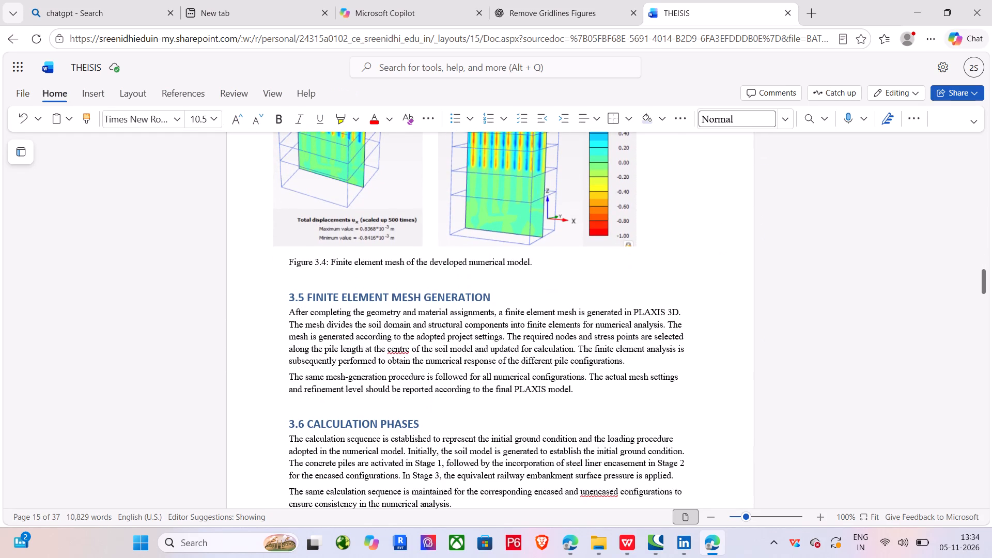
# Review Section 3.6 Calculation Phases, down to the Section 3.7 Geometry and Parametric Case Combinations heading.
pyautogui.press('Down')
pyautogui.press('Down')
pyautogui.press('Down')
pyautogui.press('Down')
pyautogui.press('Down')
pyautogui.press('Down')
pyautogui.press('Down')
pyautogui.press('Down')
pyautogui.press('Down')
pyautogui.press('Down')
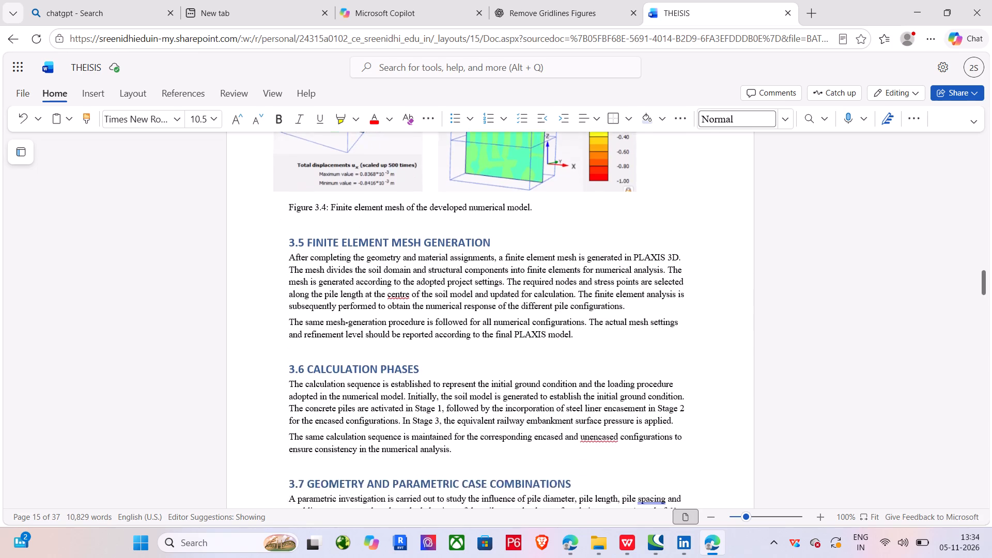
# Examine Section 3.7 Geometry and Parametric Case Combinations with Table 3.5 Summary of parametric variables on page 16.
pyautogui.press('Down')
pyautogui.press('Down')
pyautogui.press('Down')
pyautogui.press('Down')
pyautogui.press('Down')
pyautogui.press('Down')
pyautogui.press('Down')
pyautogui.press('Down')
pyautogui.press('Down')
pyautogui.press('Down')
pyautogui.press('Down')
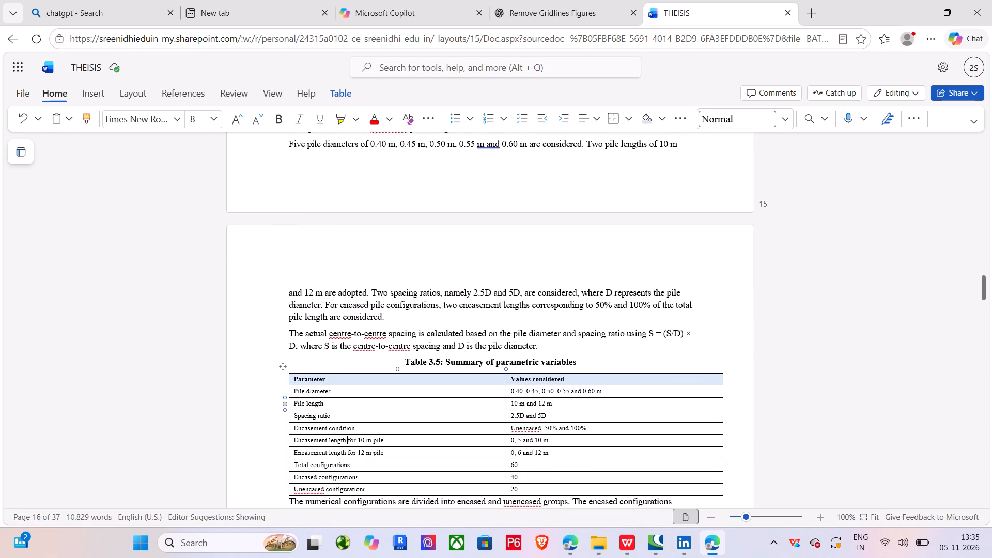
# Review the rest of Table 3.5 and the following paragraph, down to the first encased cases of Table 3.6.
pyautogui.press('Down')
pyautogui.press('Down')
pyautogui.press('Down')
pyautogui.press('Down')
pyautogui.press('Down')
pyautogui.press('Down')
pyautogui.press('Down')
pyautogui.press('Down')
pyautogui.press('Down')
pyautogui.press('Down')
pyautogui.press('Down')
pyautogui.press('Down')
pyautogui.press('Down')
pyautogui.press('Down')
pyautogui.press('Down')
pyautogui.press('Down')
pyautogui.press('Down')
pyautogui.press('Down')
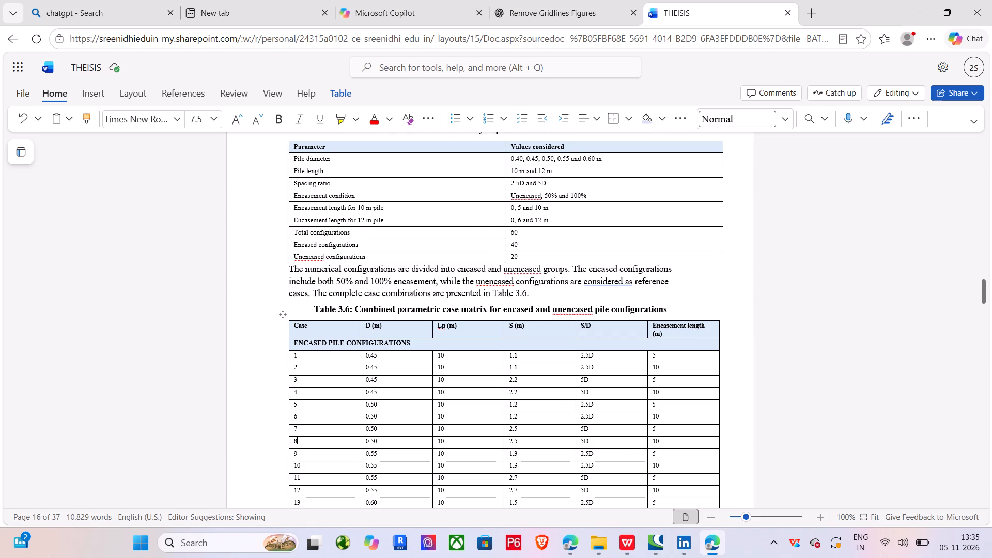
# Examine the encased pile configurations in Table 3.6, the combined parametric case matrix.
pyautogui.press('Down')
pyautogui.press('Down')
pyautogui.press('Down')
pyautogui.press('Down')
pyautogui.press('Down')
pyautogui.press('Down')
pyautogui.press('Down')
pyautogui.press('Down')
pyautogui.press('Down')
pyautogui.press('Down')
pyautogui.press('Down')
pyautogui.press('Down')
pyautogui.press('Down')
pyautogui.press('Down')
pyautogui.press('Down')
pyautogui.press('Down')
pyautogui.press('Down')
pyautogui.press('Down')
pyautogui.press('Down')
pyautogui.press('Down')
pyautogui.press('Down')
pyautogui.press('Down')
pyautogui.press('Down')
pyautogui.press('Down')
pyautogui.press('Down')
pyautogui.press('Down')
pyautogui.press('Down')
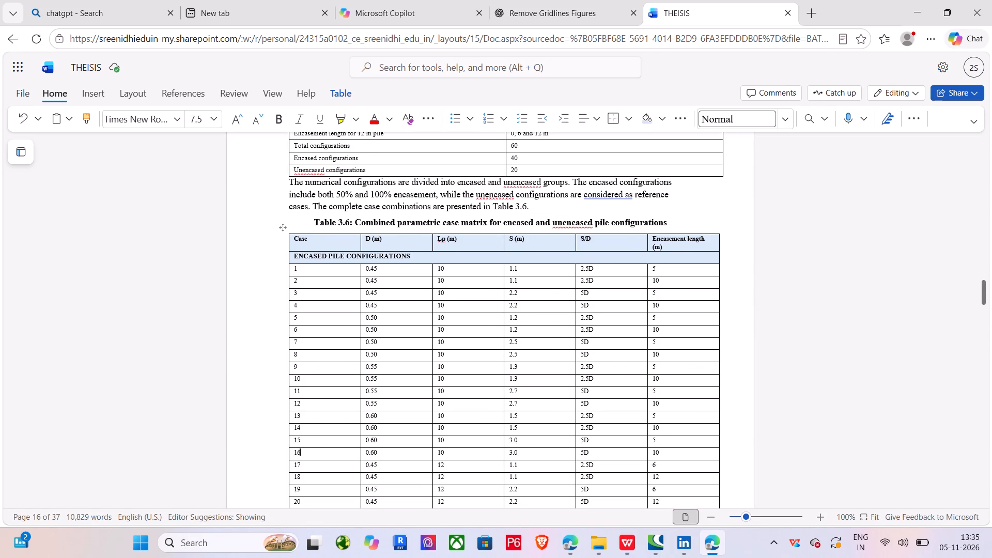
# Review the document past Table 3.6 to Section 3.8 Extraction and Processing of Numerical Results, down to Section 3.8.2 Settlement-ratio comparison.
pyautogui.press('Down')
pyautogui.press('Down')
pyautogui.press('Down')
pyautogui.press('Down')
pyautogui.press('Down')
pyautogui.press('Down')
pyautogui.press('Down')
pyautogui.press('Down')
pyautogui.press('Down')
pyautogui.press('Down')
pyautogui.press('Down')
pyautogui.press('Down')
pyautogui.press('Down')
pyautogui.press('Down')
pyautogui.press('Down')
pyautogui.press('Down')
pyautogui.press('Down')
pyautogui.press('Down')
pyautogui.press('Down')
pyautogui.press('Down')
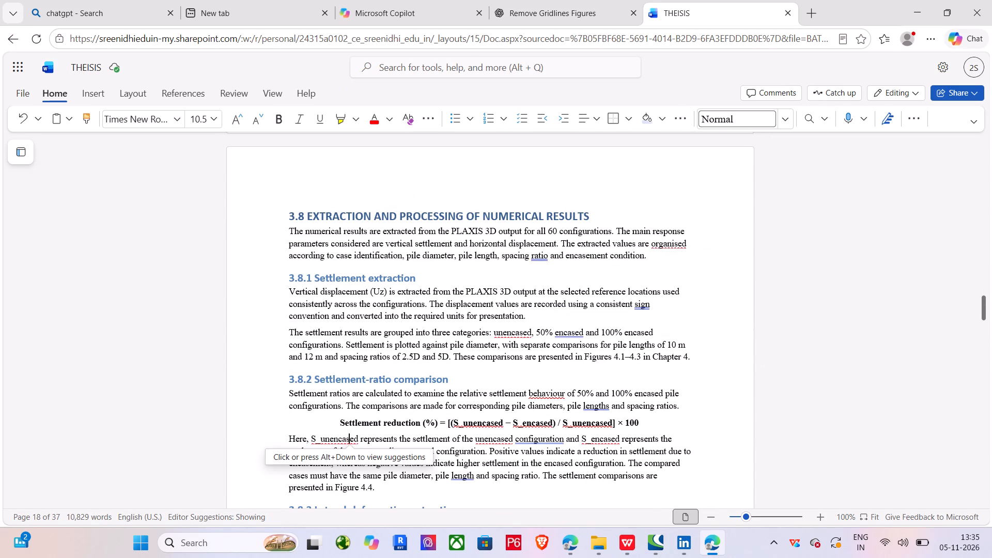
# Review the remainder of Chapter 3 after Section 3.8.2, down to the Chapter 4 Results and Discussion heading and Section 4.1.
pyautogui.press('Down')
pyautogui.press('Down')
pyautogui.press('Down')
pyautogui.press('Down')
pyautogui.press('Down')
pyautogui.press('Down')
pyautogui.press('Down')
pyautogui.press('Down')
pyautogui.press('Down')
pyautogui.press('Down')
pyautogui.press('Down')
pyautogui.press('Down')
pyautogui.press('Down')
pyautogui.press('Down')
pyautogui.press('Down')
pyautogui.press('Down')
pyautogui.press('Down')
pyautogui.press('Down')
pyautogui.press('Down')
pyautogui.press('Down')
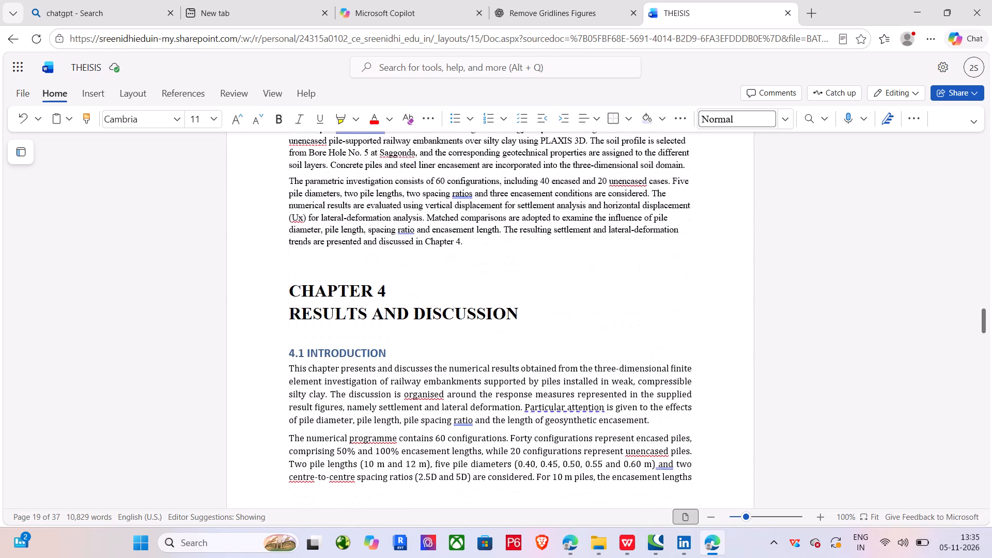
# Review Section 4.1 Introduction, down to the parameter table in Section 4.2 Numerical Case Matrix and Comparison Framework.
pyautogui.press('Down')
pyautogui.press('Down')
pyautogui.press('Down')
pyautogui.press('Down')
pyautogui.press('Down')
pyautogui.press('Down')
pyautogui.press('Down')
pyautogui.press('Down')
pyautogui.press('Down')
pyautogui.press('Down')
pyautogui.press('Down')
pyautogui.press('Down')
pyautogui.press('Down')
pyautogui.press('Down')
pyautogui.press('Down')
pyautogui.press('Down')
pyautogui.press('Down')
pyautogui.press('Down')
pyautogui.press('Down')
pyautogui.press('Down')
pyautogui.press('Down')
pyautogui.press('Down')
pyautogui.press('Down')
pyautogui.press('Down')
pyautogui.press('Down')
pyautogui.press('Down')
pyautogui.press('Down')
pyautogui.press('Down')
pyautogui.press('Down')
pyautogui.press('Down')
pyautogui.press('Down')
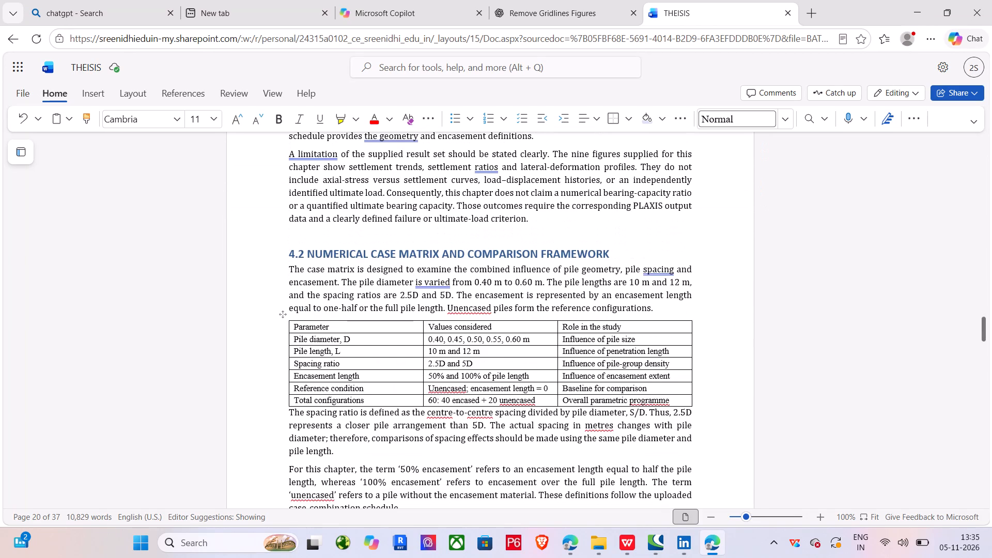
# Review the rest of Section 4.2 after its parameter table, down to the start of Section 4.3 Settlement Response of Unencased Piles.
pyautogui.press('Down')
pyautogui.press('Down')
pyautogui.press('Down')
pyautogui.press('Down')
pyautogui.press('Down')
pyautogui.press('Down')
pyautogui.press('Down')
pyautogui.press('Down')
pyautogui.press('Down')
pyautogui.press('Down')
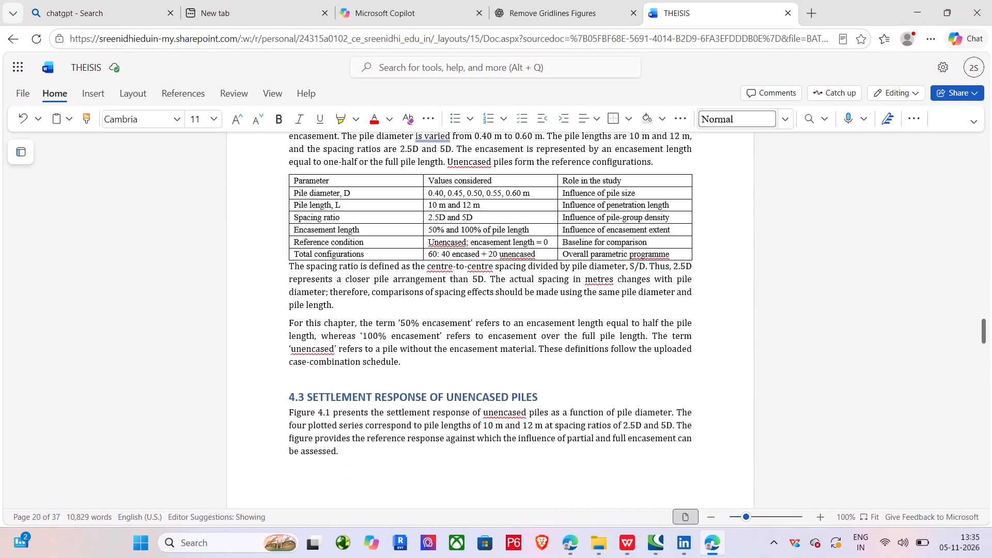
# Review Section 4.3 Settlement Response of Unencased Piles and the pages following it, down to the end of page 22.
pyautogui.press('Down')
pyautogui.press('Down')
pyautogui.press('Down')
pyautogui.press('Down')
pyautogui.press('Down')
pyautogui.press('Down')
pyautogui.press('Down')
pyautogui.press('Down')
pyautogui.press('Down')
pyautogui.press('Down')
pyautogui.press('Down')
pyautogui.press('Down')
pyautogui.press('Down')
pyautogui.press('Down')
pyautogui.press('Down')
pyautogui.press('Down')
pyautogui.press('Down')
pyautogui.press('Down')
pyautogui.press('Down')
pyautogui.press('Down')
pyautogui.press('Down')
pyautogui.press('Down')
pyautogui.press('Down')
pyautogui.press('Down')
pyautogui.press('Down')
pyautogui.press('Down')
pyautogui.press('Down')
pyautogui.press('Down')
pyautogui.press('Down')
pyautogui.press('Down')
pyautogui.press('Down')
pyautogui.press('Down')
pyautogui.press('Down')
pyautogui.press('Down')
pyautogui.press('Down')
pyautogui.press('Down')
pyautogui.press('Down')
pyautogui.press('Down')
pyautogui.press('Down')
pyautogui.press('Down')
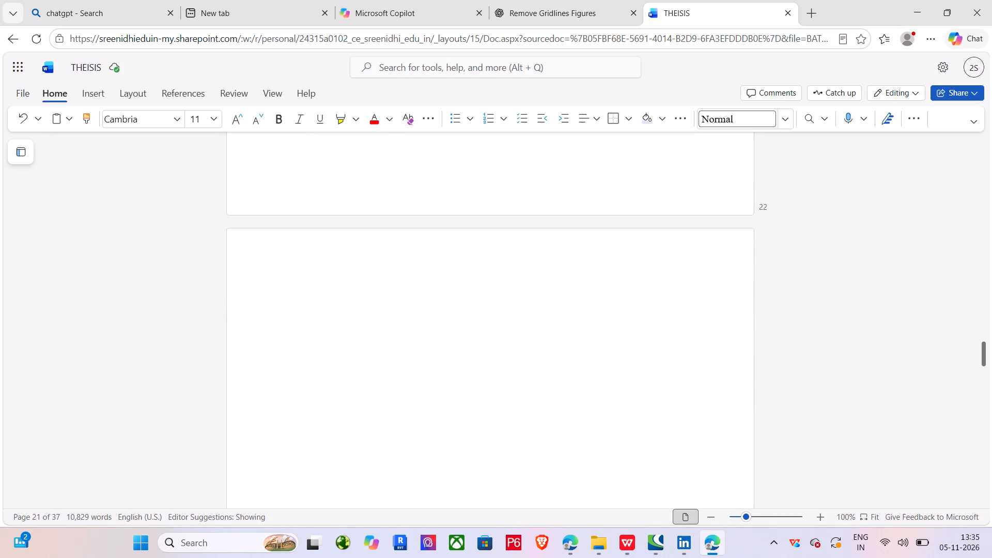
# Review page 23 through Figure 4.3 on piles with 100% encasement and its discussion at the start of page 24.
pyautogui.press('Down')
pyautogui.press('Down')
pyautogui.press('Down')
pyautogui.press('Down')
pyautogui.press('Down')
pyautogui.press('Down')
pyautogui.press('Down')
pyautogui.press('Down')
pyautogui.press('Down')
pyautogui.press('Down')
pyautogui.press('Down')
pyautogui.press('Down')
pyautogui.press('Down')
pyautogui.press('Down')
pyautogui.press('Down')
pyautogui.press('Down')
pyautogui.press('Down')
pyautogui.press('Down')
pyautogui.press('Down')
pyautogui.press('Down')
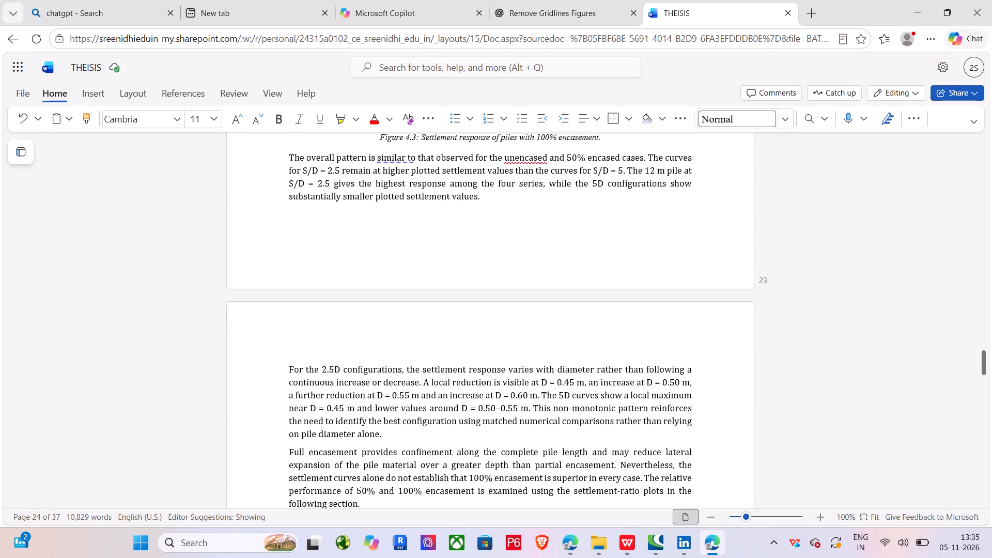
# Review the rest of page 24 through Figure 4.4, the settlement ratio comparison, and the start of its discussion on page 25.
pyautogui.press('Down')
pyautogui.press('Down')
pyautogui.press('Down')
pyautogui.press('Down')
pyautogui.press('Down')
pyautogui.press('Down')
pyautogui.press('Down')
pyautogui.press('Down')
pyautogui.press('Down')
pyautogui.press('Down')
pyautogui.press('Down')
pyautogui.press('Down')
pyautogui.press('Down')
pyautogui.press('Down')
pyautogui.press('Down')
pyautogui.press('Down')
pyautogui.press('Down')
pyautogui.press('Down')
pyautogui.press('Down')
pyautogui.press('Down')
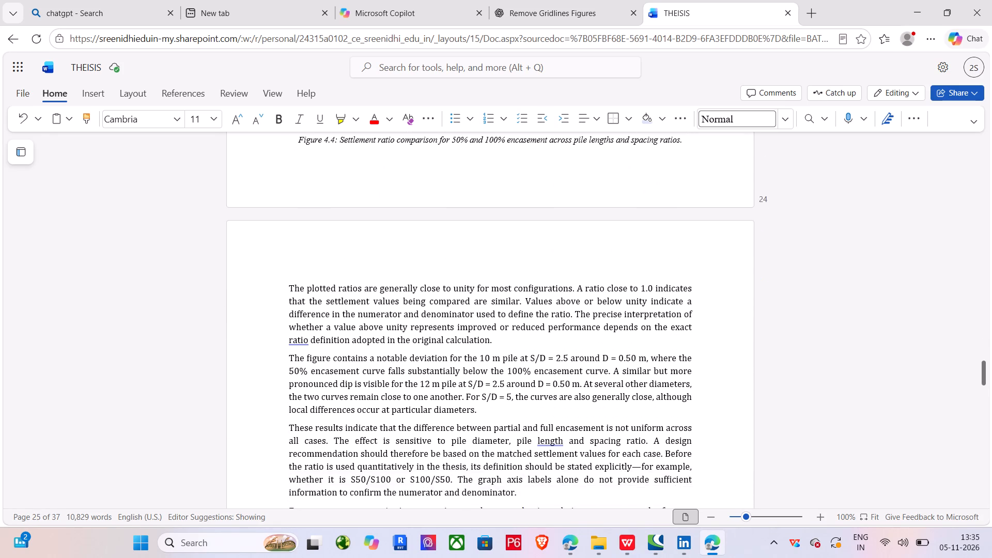
# Review the settlement ratio discussion and Section 4.7 Lateral Deformation Behaviour, down to the Section 4.7.1 heading on pile diameter effects.
pyautogui.press('Down')
pyautogui.press('Down')
pyautogui.press('Down')
pyautogui.press('Down')
pyautogui.press('Down')
pyautogui.press('Down')
pyautogui.press('Down')
pyautogui.press('Down')
pyautogui.press('Down')
pyautogui.press('Down')
pyautogui.press('Down')
pyautogui.press('Down')
pyautogui.press('Down')
pyautogui.press('Down')
pyautogui.press('Down')
pyautogui.press('Down')
pyautogui.press('Down')
pyautogui.press('Down')
pyautogui.press('Down')
pyautogui.press('Down')
pyautogui.press('Down')
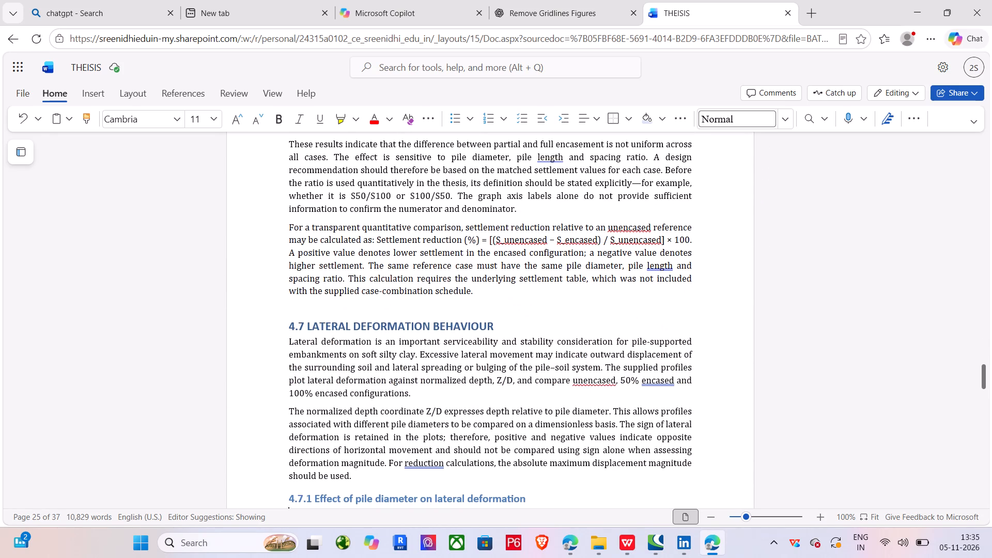
# Review Section 4.7.1 and its lateral-deformation figures, down to Figure 4.7 for D = 0.45 m and its discussion.
pyautogui.press('Down')
pyautogui.press('Down')
pyautogui.press('Down')
pyautogui.press('Down')
pyautogui.press('Down')
pyautogui.press('Down')
pyautogui.press('Down')
pyautogui.press('Down')
pyautogui.press('Down')
pyautogui.press('Down')
pyautogui.press('Down')
pyautogui.press('Down')
pyautogui.press('Down')
pyautogui.press('Down')
pyautogui.press('Down')
pyautogui.press('Down')
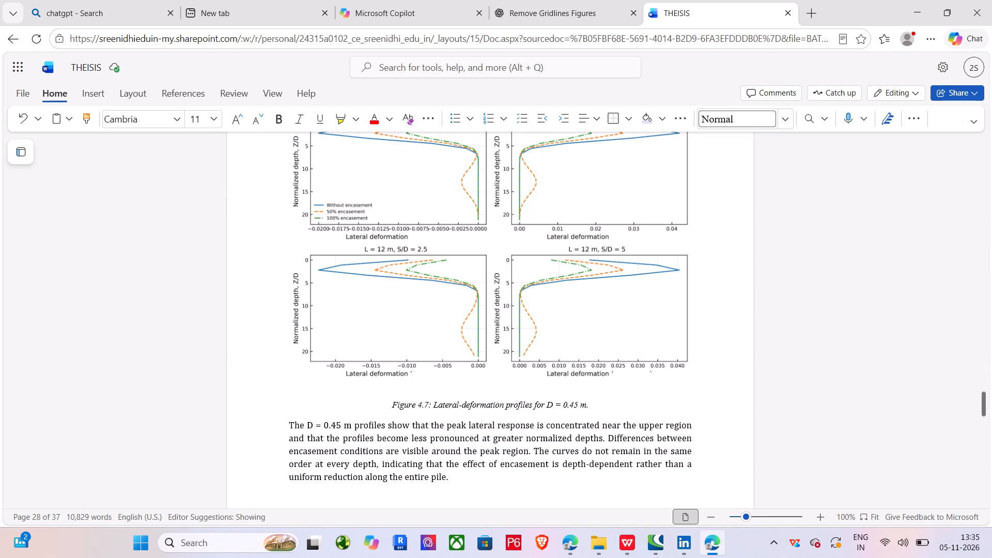
# Review the lateral-deformation figures past Figure 4.9 for D = 0.55 m, down to Section 4.8 on pile length and spacing influence.
pyautogui.press('Down')
pyautogui.press('Down')
pyautogui.press('Down')
pyautogui.press('Down')
pyautogui.press('Down')
pyautogui.press('Down')
pyautogui.press('Down')
pyautogui.press('Down')
pyautogui.press('Down')
pyautogui.press('Down')
pyautogui.press('Down')
pyautogui.press('Down')
pyautogui.press('Down')
pyautogui.press('Down')
pyautogui.press('Down')
pyautogui.press('Down')
pyautogui.press('Down')
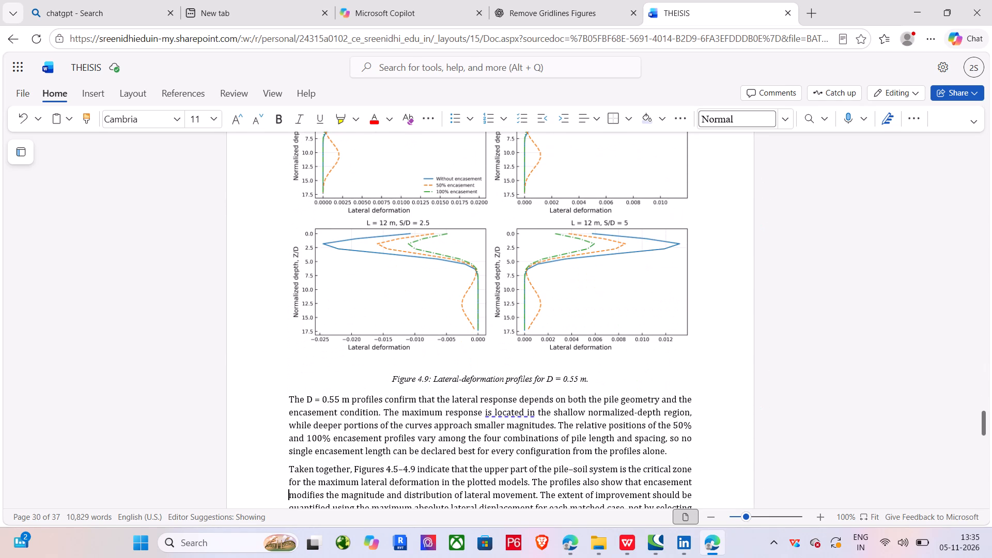
pyautogui.press('Down')
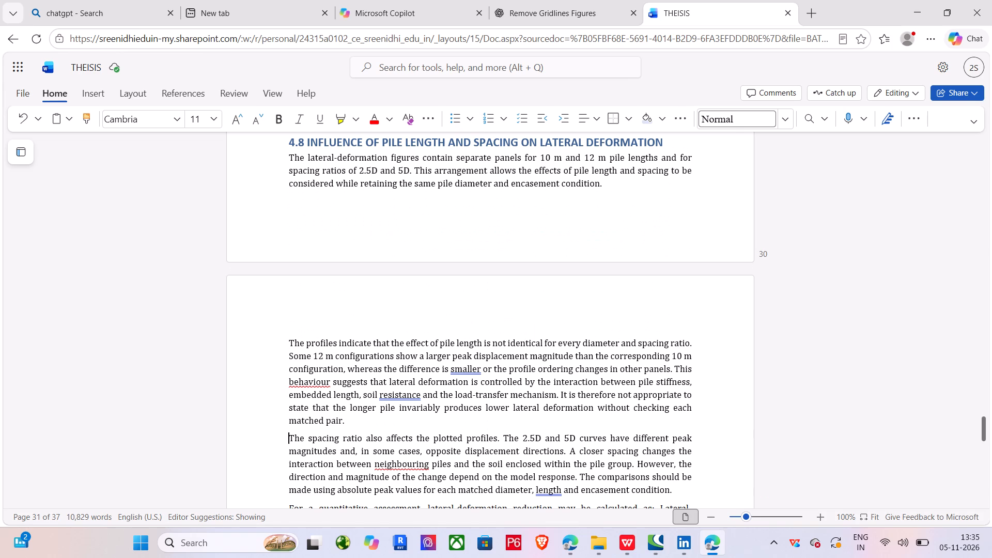
# Review the rest of Section 4.8 and the opening paragraphs of Section 4.9 Engineering Interpretation of Encasement.
pyautogui.press('Down')
pyautogui.press('Down')
pyautogui.press('Down')
pyautogui.press('Down')
pyautogui.press('Down')
pyautogui.press('Down')
pyautogui.press('Down')
pyautogui.press('Down')
pyautogui.press('Down')
pyautogui.press('Down')
pyautogui.press('Down')
pyautogui.press('Down')
pyautogui.press('Down')
pyautogui.press('Down')
pyautogui.press('Down')
pyautogui.press('Down')
pyautogui.press('Down')
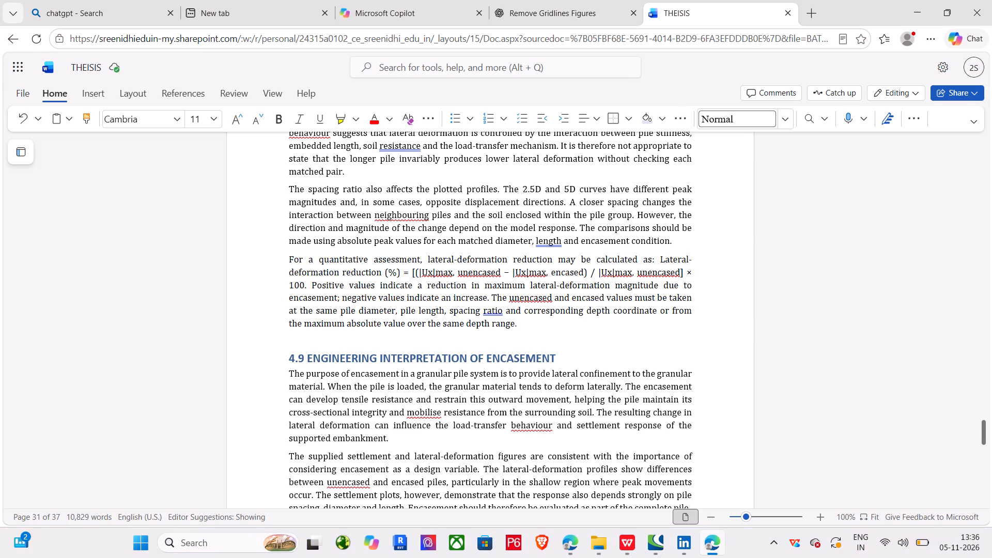
pyautogui.press('Down')
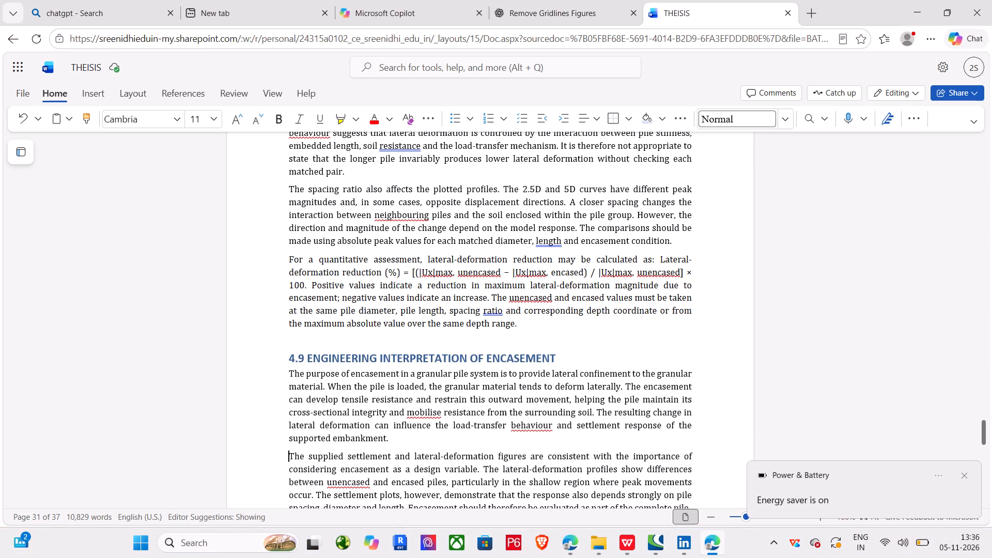
pyautogui.press('Down')
pyautogui.press('Down')
# Look back from Section 4.9 through Section 4.8 to the Figure 4.9 lateral-deformation profiles for D = 0.55 m.
pyautogui.press('Up')
pyautogui.press('Up')
pyautogui.press('Up')
pyautogui.press('Up')
pyautogui.press('Up')
pyautogui.press('Up')
pyautogui.press('Up')
pyautogui.press('Up')
pyautogui.press('Up')
pyautogui.press('Up')
pyautogui.press('Up')
pyautogui.press('Up')
pyautogui.press('Up')
pyautogui.press('Up')
pyautogui.press('Up')
pyautogui.press('Up')
pyautogui.press('Up')
pyautogui.press('Up')
pyautogui.press('Up')
pyautogui.press('Up')
pyautogui.press('Up')
pyautogui.press('Up')
pyautogui.press('Up')
pyautogui.press('Up')
pyautogui.press('Up')
pyautogui.press('Up')
pyautogui.press('Up')
pyautogui.press('Up')
pyautogui.press('Up')
pyautogui.press('Up')
pyautogui.press('Up')
pyautogui.press('Up')
pyautogui.press('Up')
pyautogui.press('Up')
pyautogui.press('Up')
pyautogui.press('Up')
pyautogui.press('Up')
pyautogui.press('Up')
pyautogui.press('Up')
pyautogui.press('Up')
pyautogui.press('Up')
pyautogui.press('Up')
pyautogui.press('Up')
pyautogui.press('Up')
pyautogui.press('Up')
pyautogui.press('Up')
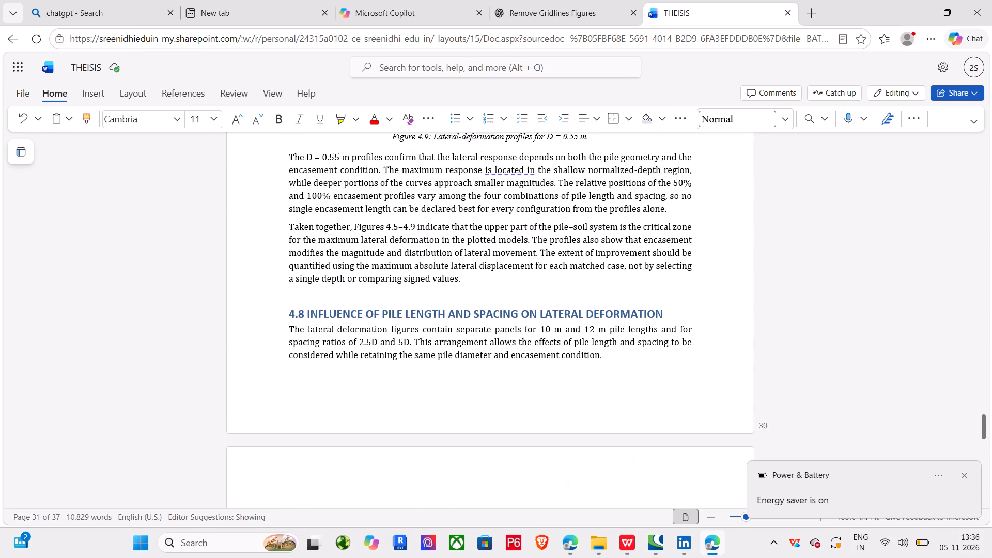
# Recheck the D = 0.55 m lateral-deformation plots and reread Section 4.8 on pile length and spacing influence.
pyautogui.press('Down')
pyautogui.press('Down')
pyautogui.press('Down')
pyautogui.press('Down')
pyautogui.press('Down')
pyautogui.press('Down')
pyautogui.press('Down')
pyautogui.press('Down')
pyautogui.press('Down')
pyautogui.press('Down')
pyautogui.press('Down')
pyautogui.press('Down')
pyautogui.press('Down')
pyautogui.press('Down')
pyautogui.press('Down')
pyautogui.press('Down')
pyautogui.press('Down')
pyautogui.press('Down')
pyautogui.press('Down')
pyautogui.press('Down')
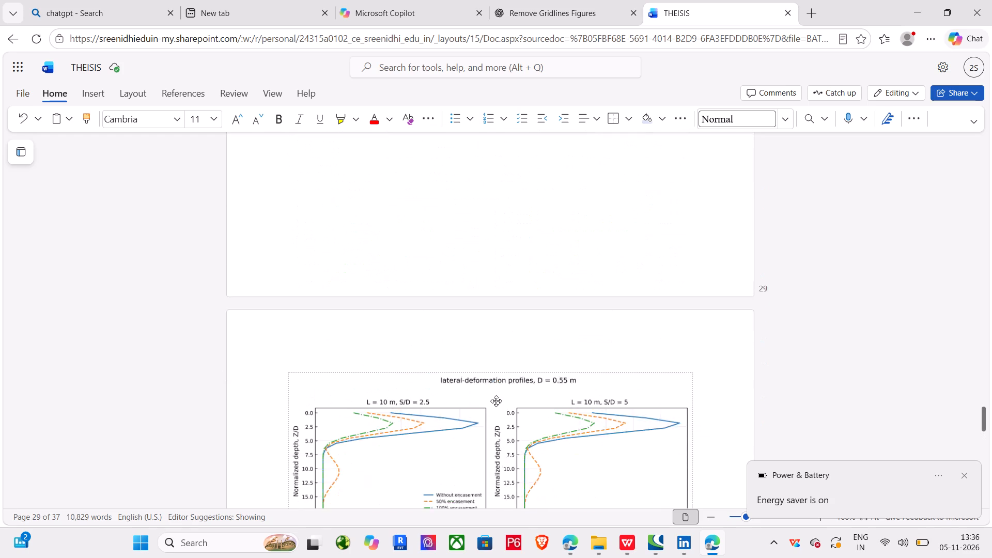
pyautogui.press('Down')
pyautogui.press('Down')
pyautogui.press('Down')
pyautogui.press('Down')
pyautogui.press('Down')
pyautogui.press('Down')
pyautogui.press('Down')
pyautogui.press('Down')
pyautogui.press('Down')
pyautogui.press('Down')
pyautogui.press('Down')
pyautogui.press('Down')
pyautogui.press('Down')
pyautogui.press('Down')
pyautogui.press('Down')
pyautogui.press('Down')
pyautogui.press('Down')
pyautogui.press('Down')
pyautogui.press('Down')
pyautogui.press('Down')
pyautogui.press('Down')
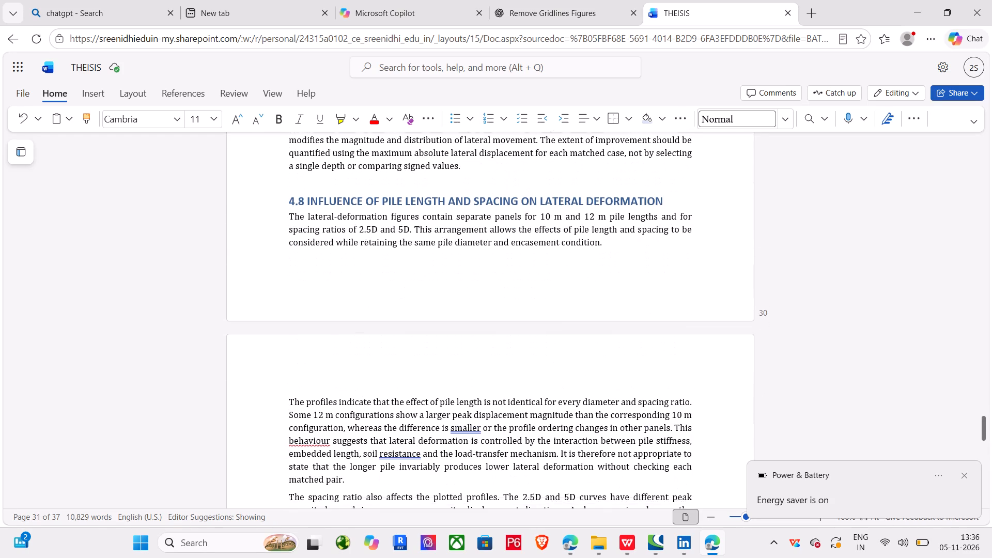
# Review Section 4.9 Engineering Interpretation of Encasement, including the comparison of 50% and 100% encasement, down to the Section 4.10 heading.
pyautogui.press('Down')
pyautogui.press('Down')
pyautogui.press('Down')
pyautogui.press('Down')
pyautogui.press('Down')
pyautogui.press('Down')
pyautogui.press('Down')
pyautogui.press('Down')
pyautogui.press('Down')
pyautogui.press('Down')
pyautogui.press('Down')
pyautogui.press('Down')
pyautogui.press('Down')
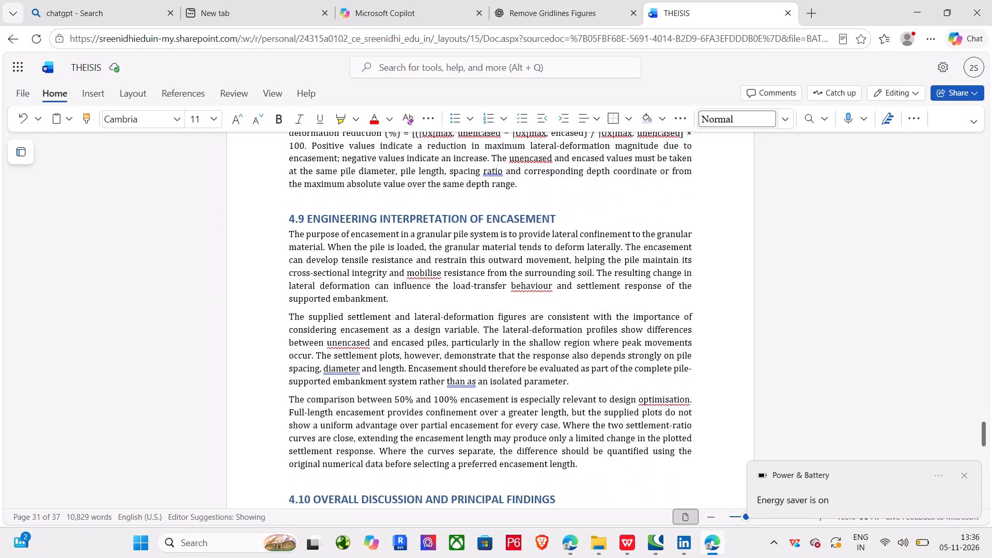
# Review the findings listed in Section 4.10 Overall Discussion and Principal Findings, down to the Section 4.11 heading.
pyautogui.press('Down')
pyautogui.press('Down')
pyautogui.press('Down')
pyautogui.press('Down')
pyautogui.press('Down')
pyautogui.press('Down')
pyautogui.press('Down')
pyautogui.press('Down')
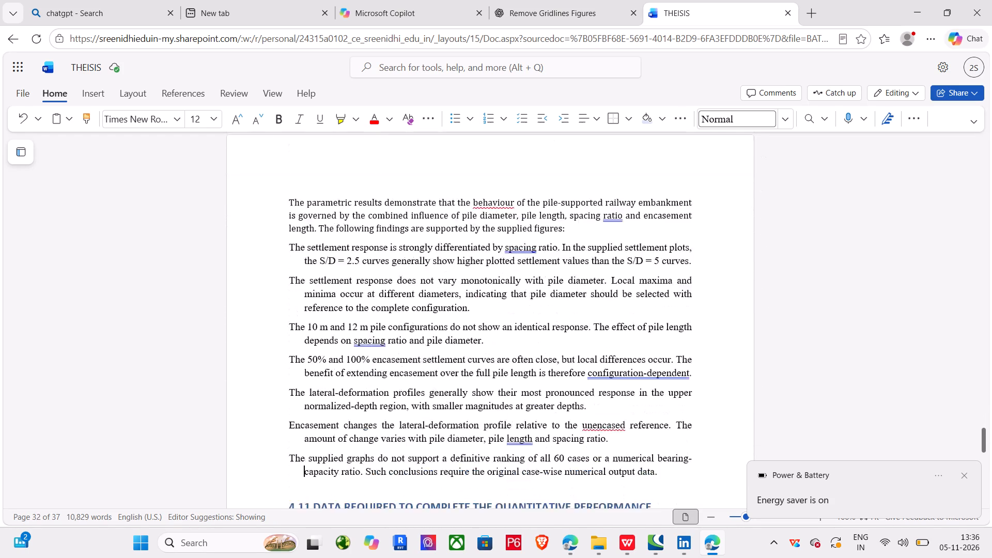
pyautogui.press('Down')
pyautogui.press('Down')
pyautogui.press('Down')
pyautogui.press('Down')
pyautogui.press('Down')
pyautogui.press('Down')
pyautogui.press('Down')
pyautogui.press('Down')
pyautogui.press('Down')
pyautogui.press('Down')
pyautogui.press('Down')
pyautogui.press('Down')
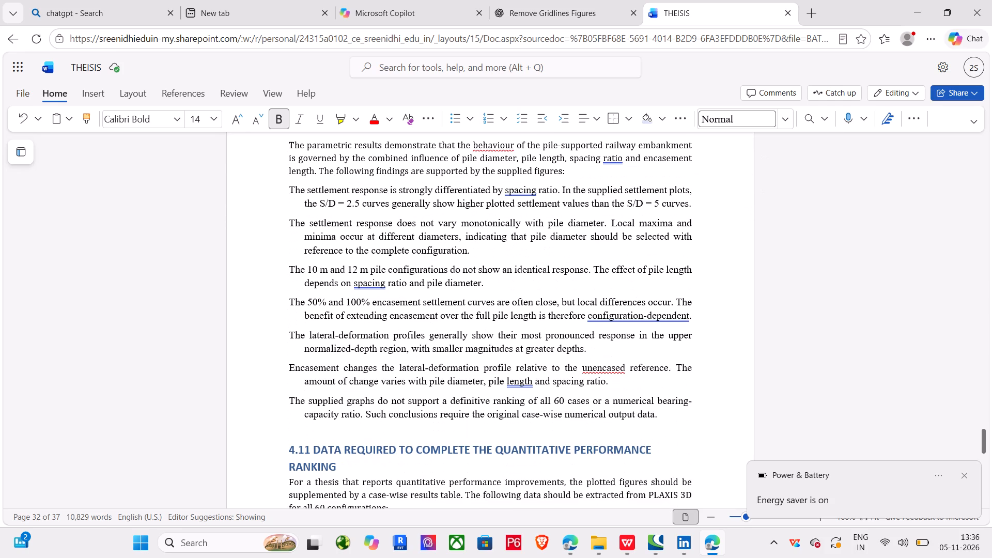
# Review the PLAXIS 3D data requirements listed in Section 4.11 on completing the quantitative performance ranking.
pyautogui.press('Down')
pyautogui.press('Down')
pyautogui.press('Down')
pyautogui.press('Down')
pyautogui.press('Down')
pyautogui.press('Down')
pyautogui.press('Down')
pyautogui.press('Down')
pyautogui.press('Down')
pyautogui.press('Down')
pyautogui.press('Down')
pyautogui.press('Down')
pyautogui.press('Down')
pyautogui.press('Down')
pyautogui.press('Down')
pyautogui.press('Down')
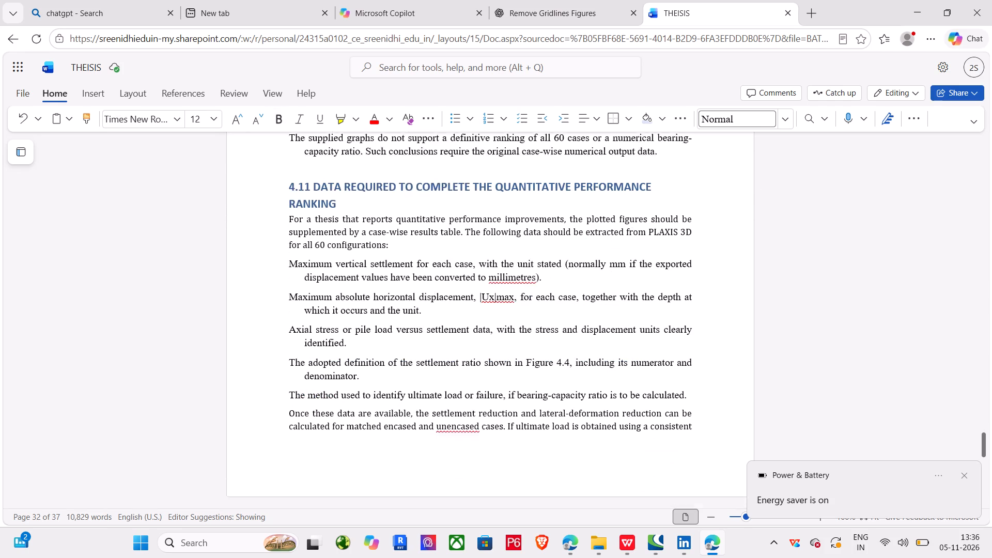
# Review the end of Section 4.11 and Chapter 4's closing paragraphs and notes, down to the Chapter 5 Conclusions and Future Scope heading.
pyautogui.press('Down')
pyautogui.press('Down')
pyautogui.press('Down')
pyautogui.press('Down')
pyautogui.press('Down')
pyautogui.press('Down')
pyautogui.press('Down')
pyautogui.press('Down')
pyautogui.press('Down')
pyautogui.press('Down')
pyautogui.press('Down')
pyautogui.press('Down')
pyautogui.press('Down')
pyautogui.press('Down')
pyautogui.press('Down')
pyautogui.press('Down')
pyautogui.press('Down')
pyautogui.press('Down')
pyautogui.press('Down')
pyautogui.press('Down')
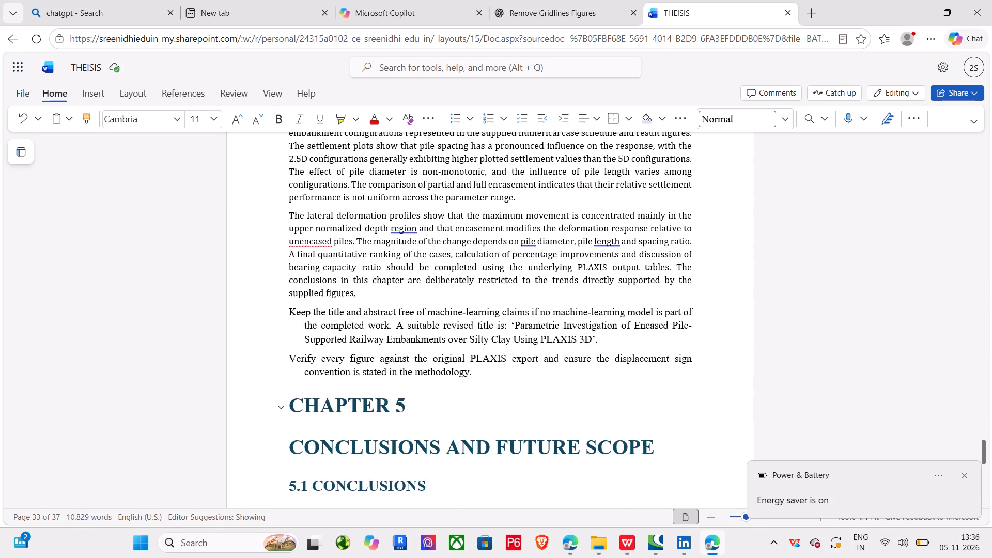
# Review the numbered conclusions in Section 5.1 of Chapter 5, down to the Section 5.2 Future Scope heading.
pyautogui.press('Down')
pyautogui.press('Down')
pyautogui.press('Down')
pyautogui.press('Down')
pyautogui.press('Down')
pyautogui.press('Down')
pyautogui.press('Down')
pyautogui.press('Down')
pyautogui.press('Down')
pyautogui.press('Down')
pyautogui.press('Down')
pyautogui.press('Down')
pyautogui.press('Down')
pyautogui.press('Down')
pyautogui.press('Down')
pyautogui.press('Down')
pyautogui.press('Down')
pyautogui.press('Down')
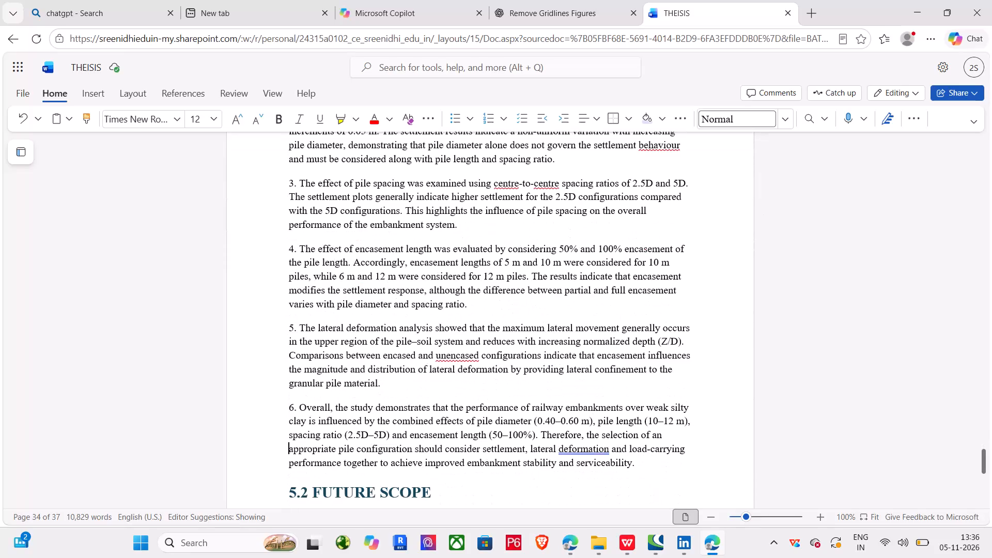
# Review Section 5.2 Future Scope, including the numbered list of recommended research areas on the following page.
pyautogui.press('Down')
pyautogui.press('Down')
pyautogui.press('Down')
pyautogui.press('Down')
pyautogui.press('Down')
pyautogui.press('Down')
pyautogui.press('Down')
pyautogui.press('Down')
pyautogui.press('Down')
pyautogui.press('Down')
pyautogui.press('Down')
pyautogui.press('Down')
pyautogui.press('Down')
pyautogui.press('Down')
pyautogui.press('Down')
pyautogui.press('Down')
pyautogui.press('Down')
pyautogui.press('Down')
pyautogui.press('Down')
pyautogui.press('Down')
pyautogui.press('Down')
pyautogui.press('Down')
pyautogui.press('Down')
pyautogui.press('Down')
pyautogui.press('Down')
pyautogui.press('Down')
pyautogui.press('Down')
pyautogui.press('Down')
pyautogui.press('Down')
pyautogui.press('Down')
pyautogui.press('Down')
pyautogui.press('Down')
pyautogui.press('Down')
pyautogui.press('Down')
pyautogui.press('Down')
pyautogui.press('Down')
pyautogui.press('Down')
pyautogui.press('Down')
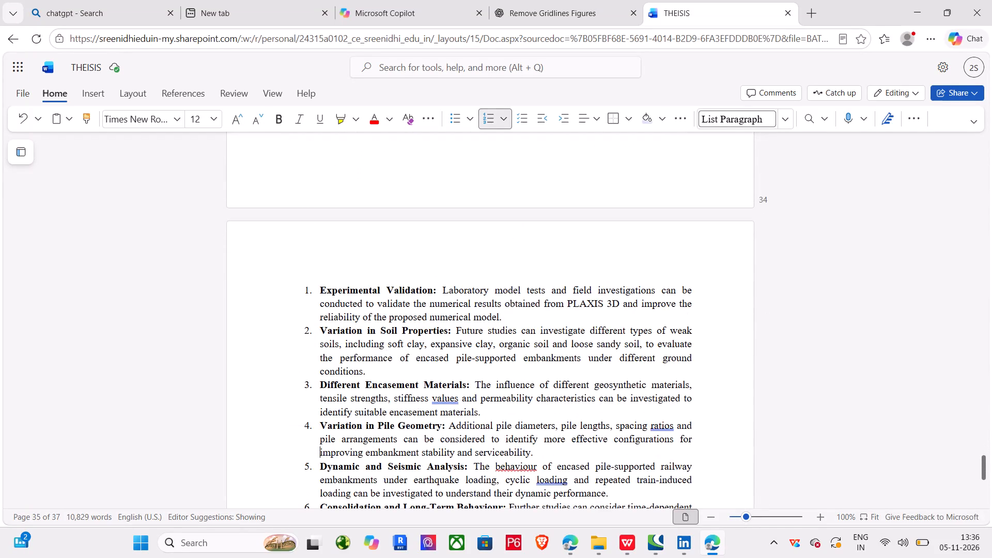
# Return from the future research list to Section 5.1 and recheck the numbered conclusions.
pyautogui.press('Up')
pyautogui.press('Up')
pyautogui.press('Up')
pyautogui.press('Up')
pyautogui.press('Up')
pyautogui.press('Up')
pyautogui.press('Up')
pyautogui.press('Up')
pyautogui.press('Up')
pyautogui.press('Up')
pyautogui.press('Up')
pyautogui.press('Up')
pyautogui.press('Up')
pyautogui.press('Up')
pyautogui.press('Up')
pyautogui.press('Up')
pyautogui.press('Up')
pyautogui.press('Up')
pyautogui.press('Up')
pyautogui.press('Up')
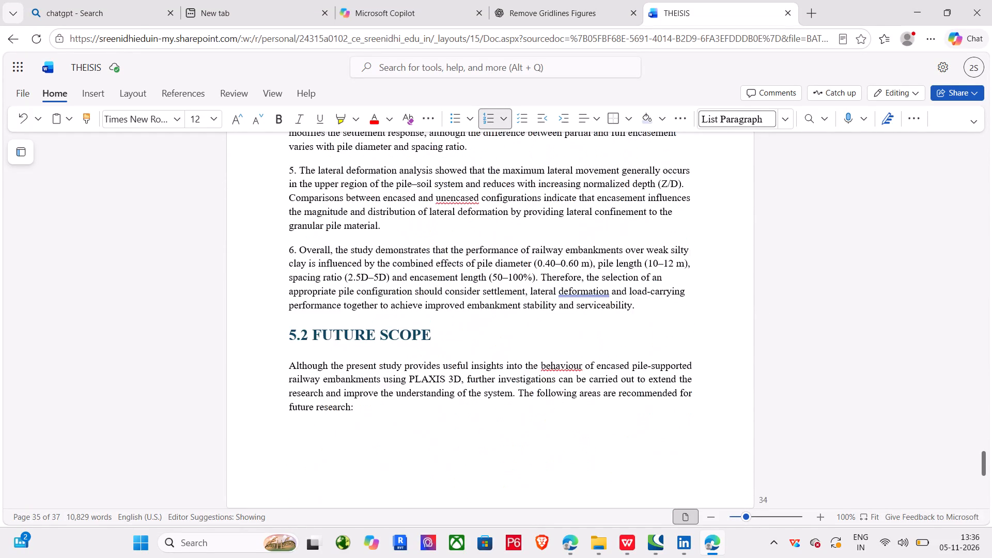
# Review Chapter 5 again from the first conclusion through the Future Scope list, down to the References heading.
pyautogui.press('Down')
pyautogui.press('Down')
pyautogui.press('Down')
pyautogui.press('Down')
pyautogui.press('Down')
pyautogui.press('Down')
pyautogui.press('Down')
pyautogui.press('Down')
pyautogui.press('Down')
pyautogui.press('Down')
pyautogui.press('Down')
pyautogui.press('Down')
pyautogui.press('Down')
pyautogui.press('Down')
pyautogui.press('Down')
pyautogui.press('Down')
pyautogui.press('Down')
pyautogui.press('Down')
pyautogui.press('Down')
pyautogui.press('Down')
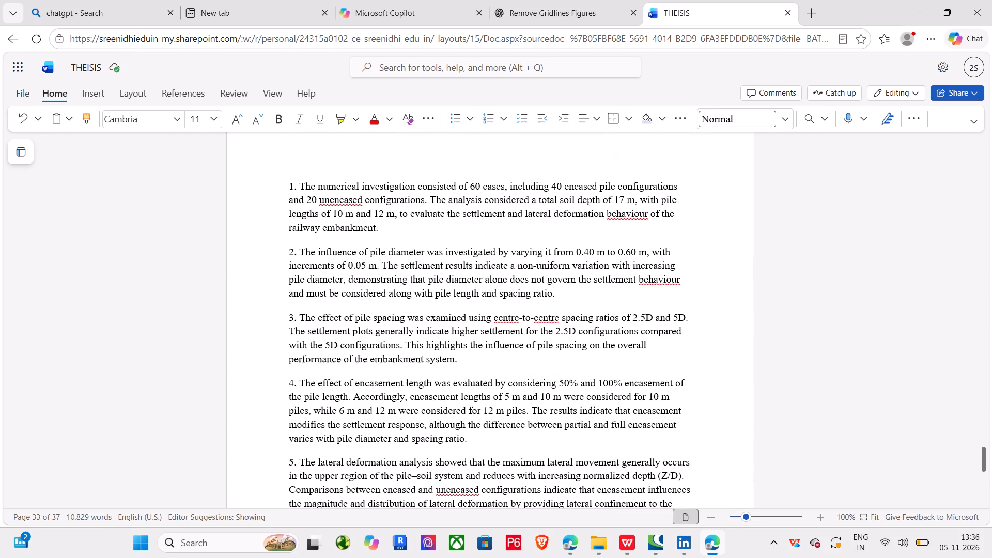
pyautogui.press('Down')
pyautogui.press('Down')
pyautogui.press('Down')
pyautogui.press('Down')
pyautogui.press('Down')
pyautogui.press('Down')
pyautogui.press('Down')
pyautogui.press('Down')
pyautogui.press('Down')
pyautogui.press('Down')
pyautogui.press('Down')
pyautogui.press('Down')
pyautogui.press('Down')
pyautogui.press('Down')
pyautogui.press('Down')
pyautogui.press('Down')
pyautogui.press('Down')
pyautogui.press('Down')
pyautogui.press('Down')
pyautogui.press('Down')
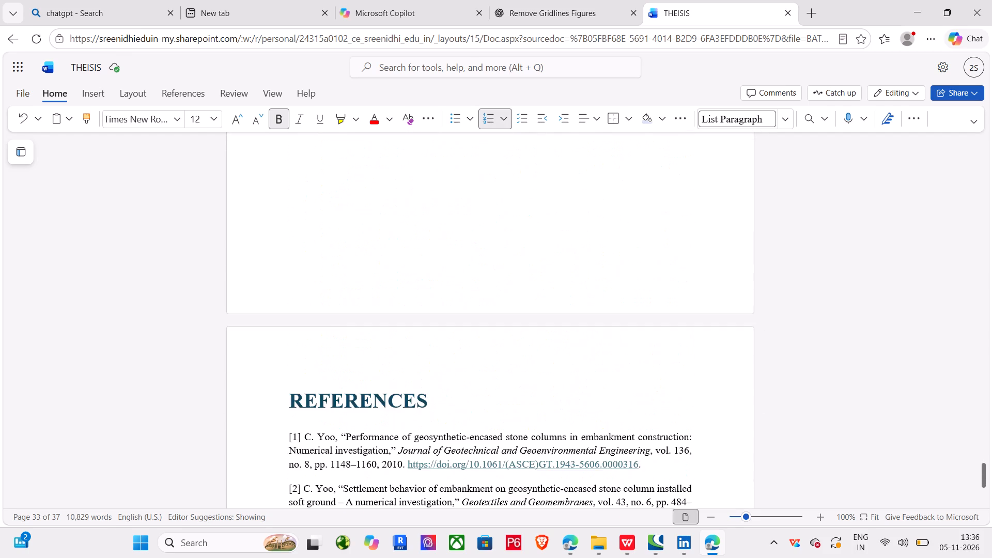
# Review the reference list on the thesis's last pages, from entry [12] back up to entry [3].
pyautogui.press('Up')
pyautogui.press('Up')
pyautogui.press('Up')
pyautogui.press('Up')
pyautogui.press('Up')
pyautogui.press('Up')
pyautogui.press('Up')
pyautogui.press('Up')
pyautogui.press('Up')
pyautogui.press('Up')
pyautogui.press('Up')
pyautogui.press('Up')
pyautogui.press('Up')
pyautogui.press('Up')
pyautogui.press('Up')
pyautogui.press('Up')
pyautogui.press('Up')
pyautogui.press('Up')
pyautogui.press('Up')
pyautogui.press('Up')
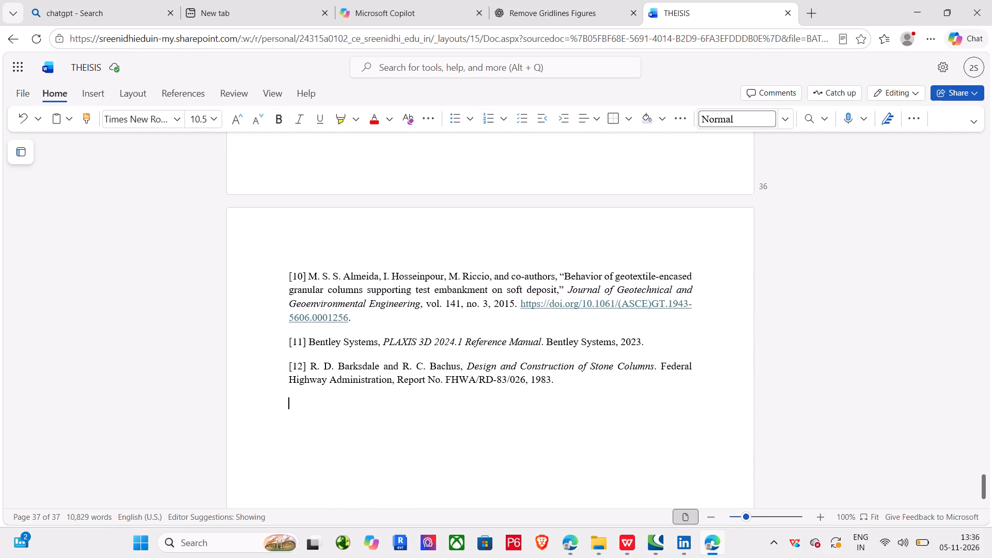
pyautogui.press('Up')
pyautogui.press('Up')
pyautogui.press('Up')
pyautogui.press('Up')
pyautogui.press('Up')
pyautogui.press('Up')
pyautogui.press('Up')
pyautogui.press('Up')
pyautogui.press('Up')
pyautogui.press('Up')
pyautogui.press('Up')
pyautogui.press('Up')
pyautogui.press('Up')
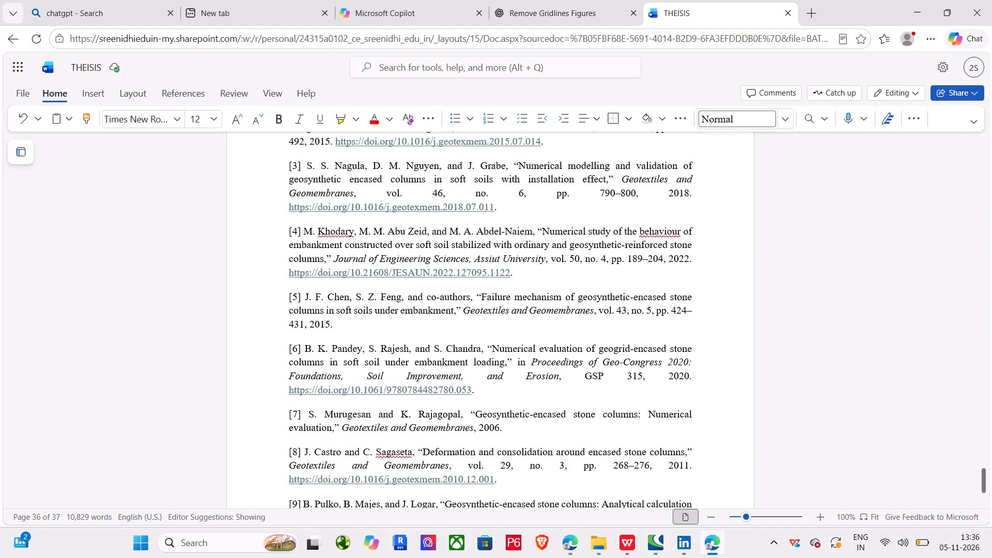
# Return from the References to Section 5.2 and recheck the Future Scope list from its closing paragraph back up to item 1.
pyautogui.press('Up')
pyautogui.press('Up')
pyautogui.press('Up')
pyautogui.press('Up')
pyautogui.press('Up')
pyautogui.press('Up')
pyautogui.press('Up')
pyautogui.press('Up')
pyautogui.press('Up')
pyautogui.press('Up')
pyautogui.press('Up')
pyautogui.press('Up')
pyautogui.press('Up')
pyautogui.press('Up')
pyautogui.press('Up')
pyautogui.press('Up')
pyautogui.press('Up')
pyautogui.press('Up')
pyautogui.press('Up')
pyautogui.press('Up')
pyautogui.press('Down')
pyautogui.press('Down')
pyautogui.press('Down')
pyautogui.press('Down')
pyautogui.press('Down')
pyautogui.press('Down')
pyautogui.press('Down')
pyautogui.press('Down')
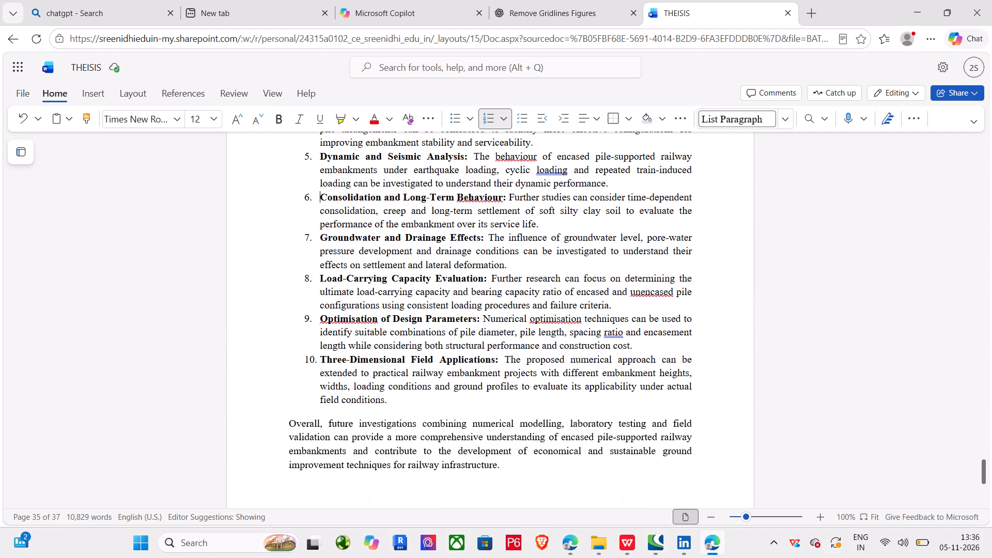
pyautogui.press('Up')
pyautogui.press('Up')
pyautogui.press('Up')
pyautogui.press('Up')
pyautogui.press('Up')
pyautogui.press('Up')
pyautogui.press('Up')
pyautogui.press('Up')
pyautogui.press('Up')
pyautogui.press('Up')
pyautogui.press('Up')
pyautogui.press('Up')
pyautogui.press('Up')
pyautogui.press('Up')
pyautogui.press('Up')
pyautogui.press('Up')
pyautogui.press('Up')
pyautogui.press('Up')
pyautogui.press('Up')
pyautogui.press('Up')
pyautogui.press('Up')
pyautogui.press('Up')
pyautogui.press('Up')
pyautogui.press('Up')
pyautogui.press('Up')
pyautogui.press('Up')
pyautogui.press('Up')
pyautogui.press('Up')
pyautogui.press('Up')
pyautogui.press('Up')
pyautogui.press('Up')
pyautogui.press('Up')
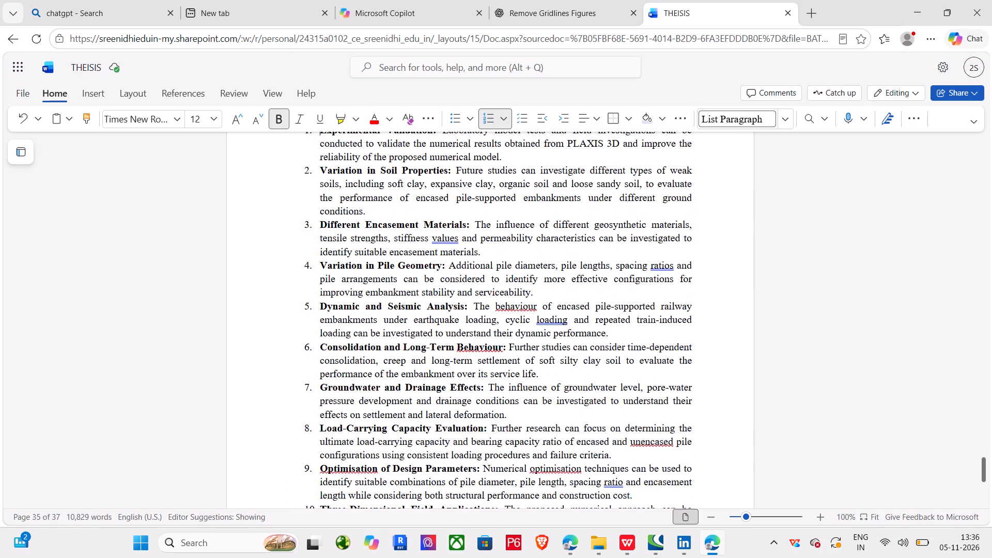
# Go back through Chapter 5 to the Section 4.12 chapter summary and the bearing-capacity ratio text at the end of Section 4.11.
pyautogui.press('Up')
pyautogui.press('Up')
pyautogui.press('Up')
pyautogui.press('Up')
pyautogui.press('Up')
pyautogui.press('Up')
pyautogui.press('Up')
pyautogui.press('Up')
pyautogui.press('Up')
pyautogui.press('Up')
pyautogui.press('Up')
pyautogui.press('Up')
pyautogui.press('Up')
pyautogui.press('Up')
pyautogui.press('Up')
pyautogui.press('Up')
pyautogui.press('Up')
pyautogui.press('Up')
pyautogui.press('Up')
pyautogui.press('Up')
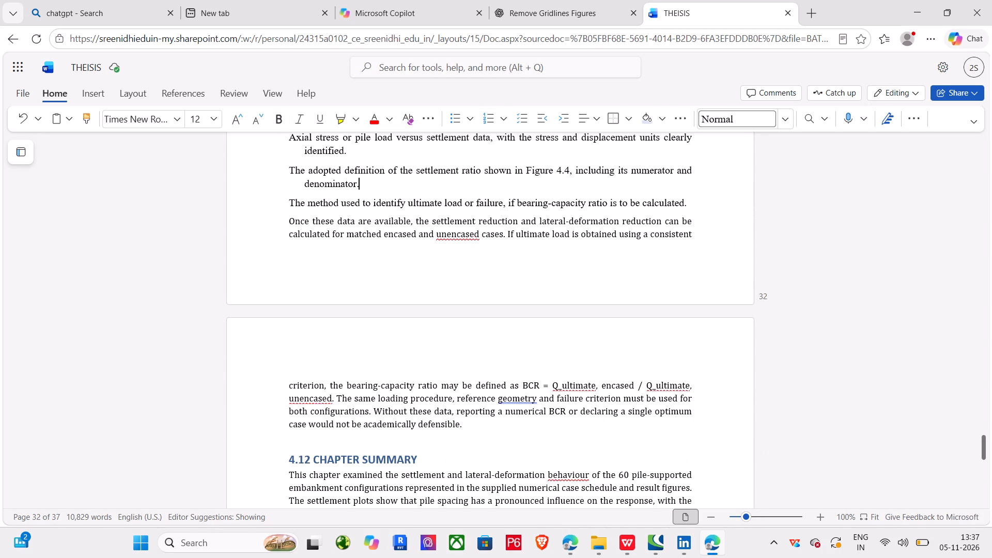
# Review Section 4.11 on the required data and the principal findings listed in Section 4.10.
pyautogui.press('Up')
pyautogui.press('Up')
pyautogui.press('Up')
pyautogui.press('Up')
pyautogui.press('Up')
pyautogui.press('Up')
pyautogui.press('Up')
pyautogui.press('Up')
pyautogui.press('Up')
pyautogui.press('Up')
pyautogui.press('Up')
pyautogui.press('Up')
pyautogui.press('Up')
pyautogui.press('Up')
pyautogui.press('Up')
pyautogui.press('Up')
pyautogui.press('Up')
pyautogui.press('Up')
pyautogui.press('Up')
pyautogui.press('Up')
pyautogui.press('Up')
pyautogui.press('Up')
pyautogui.press('Up')
pyautogui.press('Up')
pyautogui.press('Up')
pyautogui.press('Up')
pyautogui.press('Up')
pyautogui.press('Up')
pyautogui.press('Up')
pyautogui.press('Up')
pyautogui.press('Up')
pyautogui.press('Up')
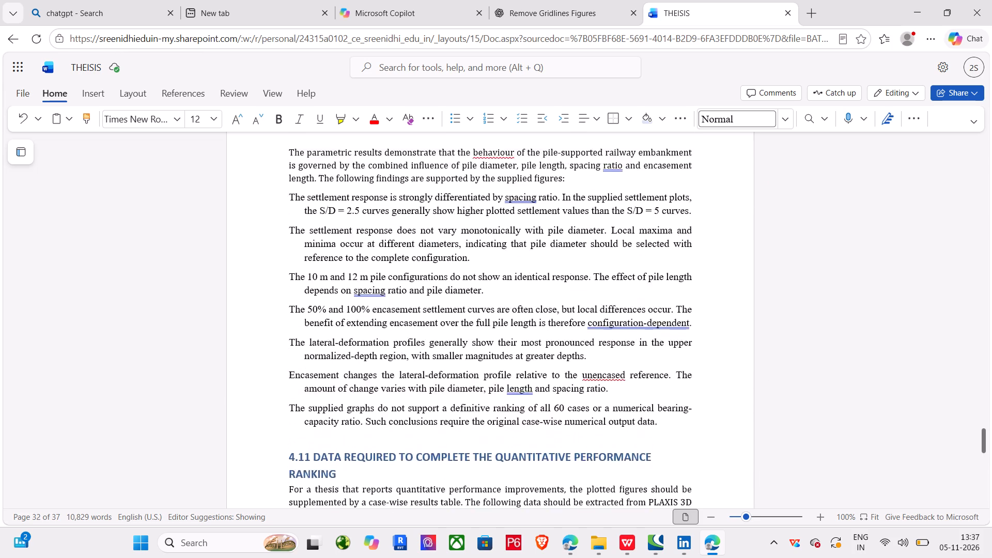
# Review the start of Section 4.10 and the preceding discussion comparing 50% and 100% encasement.
pyautogui.press('Up')
pyautogui.press('Up')
pyautogui.press('Up')
pyautogui.press('Up')
pyautogui.press('Up')
pyautogui.press('Up')
pyautogui.press('Up')
pyautogui.press('Up')
pyautogui.press('Up')
pyautogui.press('Up')
pyautogui.press('Up')
pyautogui.press('Up')
pyautogui.press('Up')
pyautogui.press('Up')
pyautogui.press('Up')
pyautogui.press('Up')
pyautogui.press('Up')
pyautogui.press('Up')
pyautogui.press('Up')
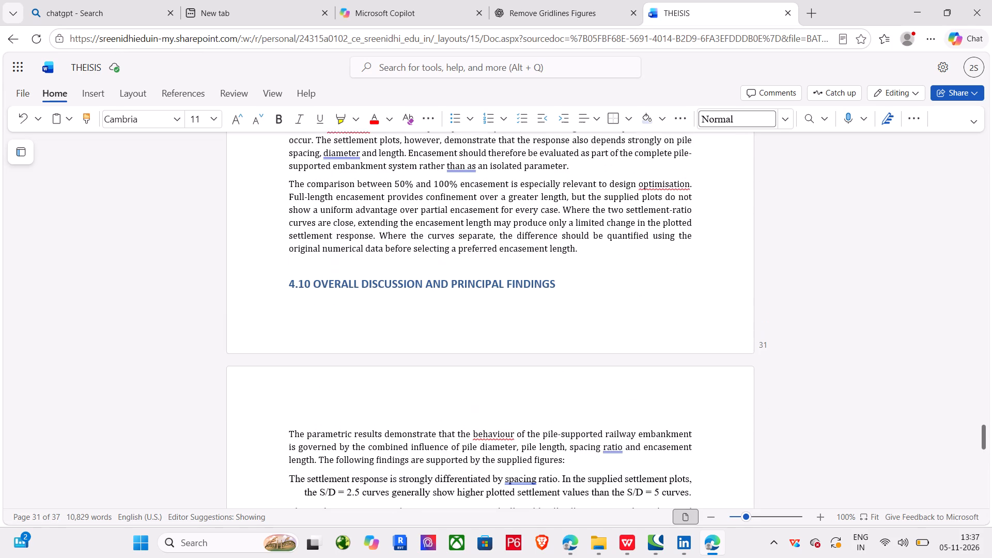
# Review the lateral-deformation discussion on pile length and spacing ratio, going back to Figure 4.6 for D = 0.40 m.
pyautogui.press('Up')
pyautogui.press('Up')
pyautogui.press('Up')
pyautogui.press('Up')
pyautogui.press('Up')
pyautogui.press('Up')
pyautogui.press('Up')
pyautogui.press('Up')
pyautogui.press('Up')
pyautogui.press('Up')
pyautogui.press('Up')
pyautogui.press('Up')
pyautogui.press('Up')
pyautogui.press('Up')
pyautogui.press('Up')
pyautogui.press('Up')
pyautogui.press('Up')
pyautogui.press('Up')
pyautogui.press('Up')
pyautogui.press('Up')
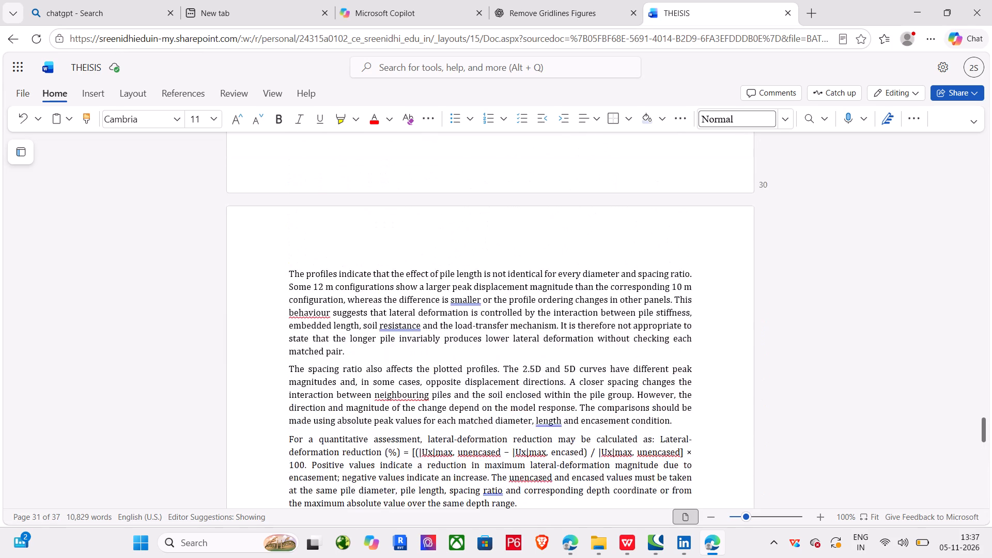
pyautogui.press('Up')
pyautogui.press('Up')
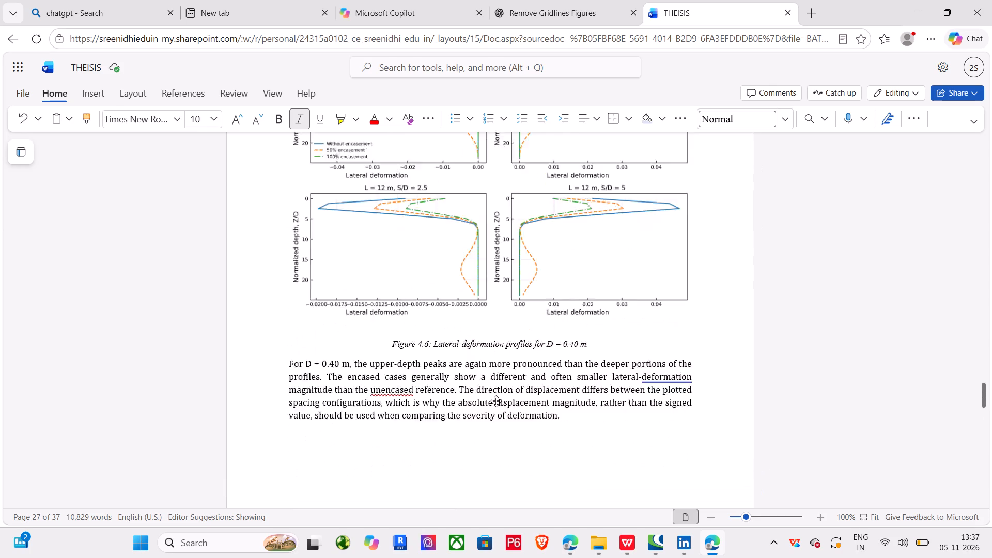
# Review the pages following Figure 4.6 through the start of Section 4.8 on pile length and spacing influence.
pyautogui.press('Down')
pyautogui.press('Down')
pyautogui.press('Down')
pyautogui.press('Down')
pyautogui.press('Down')
pyautogui.press('Down')
pyautogui.press('Down')
pyautogui.press('Down')
pyautogui.press('Down')
pyautogui.press('Down')
pyautogui.press('Down')
pyautogui.press('Down')
pyautogui.press('Down')
pyautogui.press('Down')
pyautogui.press('Down')
pyautogui.press('Down')
pyautogui.press('Down')
pyautogui.press('Down')
pyautogui.press('Down')
pyautogui.press('Down')
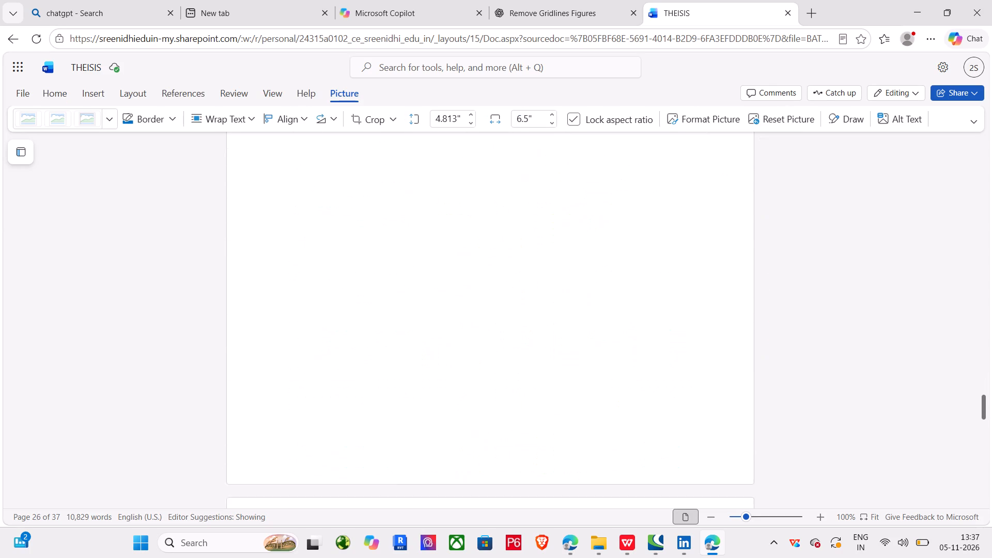
pyautogui.press('Down')
pyautogui.press('Down')
pyautogui.press('Down')
pyautogui.press('Down')
pyautogui.press('Down')
pyautogui.press('Down')
pyautogui.press('Down')
pyautogui.press('Down')
pyautogui.press('Down')
pyautogui.press('Down')
pyautogui.press('Down')
pyautogui.press('Down')
pyautogui.press('Down')
pyautogui.press('Down')
pyautogui.press('Down')
pyautogui.press('Down')
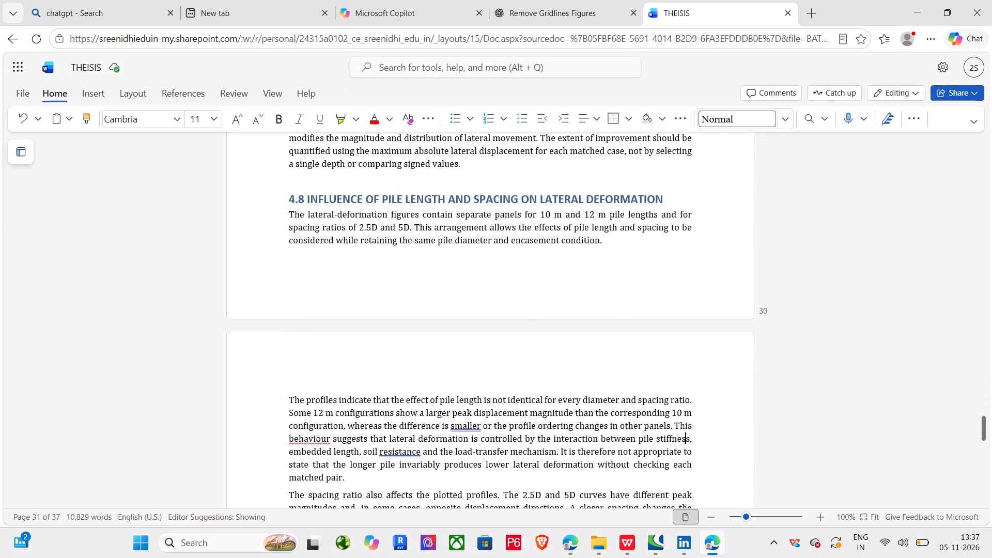
# Review the lateral-deformation reduction formula in Section 4.8 and the encasement interpretation in Section 4.9, continuing to the Section 4.10 heading.
pyautogui.press('Down')
pyautogui.press('Down')
pyautogui.press('Down')
pyautogui.press('Down')
pyautogui.press('Down')
pyautogui.press('Down')
pyautogui.press('Down')
pyautogui.press('Down')
pyautogui.press('Down')
pyautogui.press('Down')
pyautogui.press('Down')
pyautogui.press('Down')
pyautogui.press('Down')
pyautogui.press('Down')
pyautogui.press('Down')
pyautogui.press('Down')
pyautogui.press('Down')
pyautogui.press('Down')
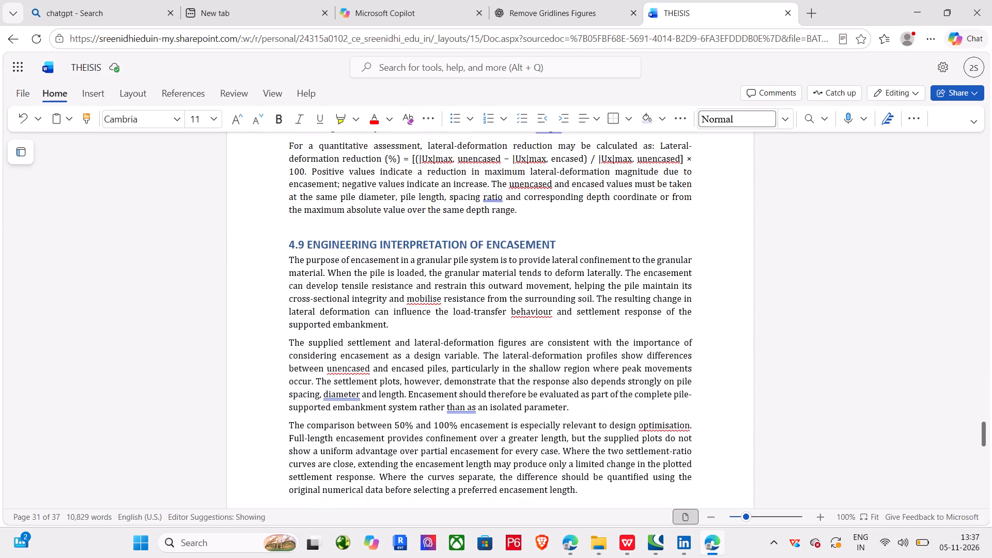
pyautogui.press('Down')
pyautogui.press('Down')
pyautogui.press('Down')
pyautogui.press('Down')
pyautogui.press('Down')
pyautogui.press('Down')
pyautogui.press('Down')
pyautogui.press('Down')
pyautogui.press('Down')
pyautogui.press('Down')
pyautogui.press('Down')
pyautogui.press('Down')
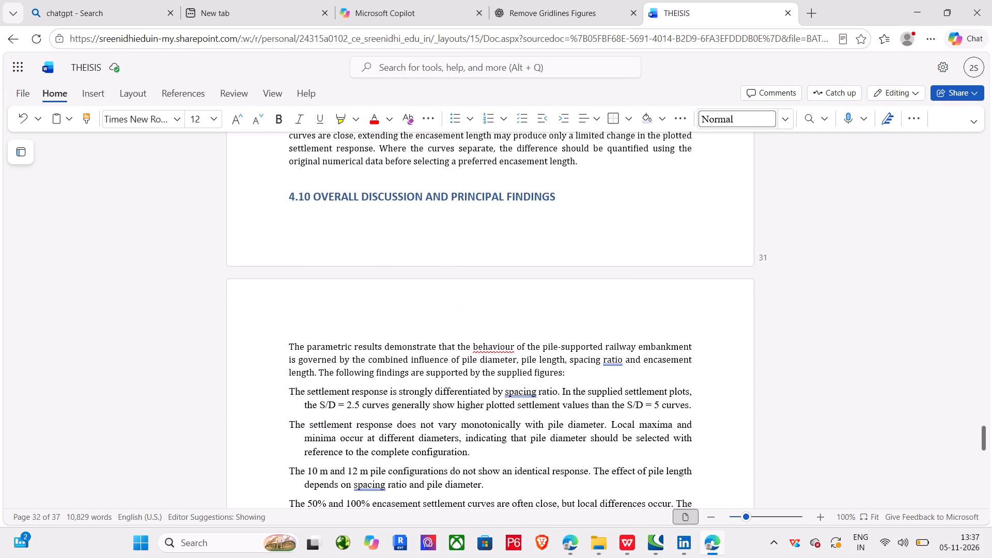
# Review the principal findings listed in Section 4.10.
pyautogui.press('Down')
pyautogui.press('Down')
pyautogui.press('Down')
pyautogui.press('Down')
pyautogui.press('Down')
pyautogui.press('Down')
pyautogui.press('Down')
pyautogui.press('Down')
pyautogui.press('Down')
pyautogui.press('Down')
pyautogui.press('Down')
pyautogui.press('Down')
pyautogui.press('Down')
pyautogui.press('Down')
pyautogui.press('Down')
pyautogui.press('Down')
pyautogui.press('Down')
pyautogui.press('Down')
pyautogui.press('Down')
pyautogui.press('Down')
pyautogui.press('Down')
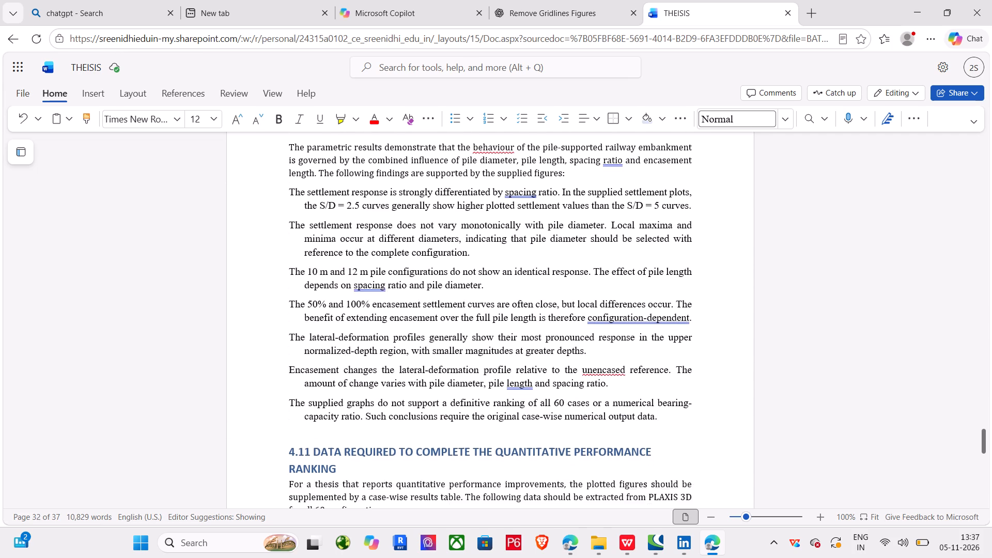
# Review Section 4.11 on the data required for the quantitative performance ranking, including the bearing-capacity ratio definition.
pyautogui.press('Down')
pyautogui.press('Down')
pyautogui.press('Down')
pyautogui.press('Down')
pyautogui.press('Down')
pyautogui.press('Down')
pyautogui.press('Down')
pyautogui.press('Down')
pyautogui.press('Down')
pyautogui.press('Down')
pyautogui.press('Down')
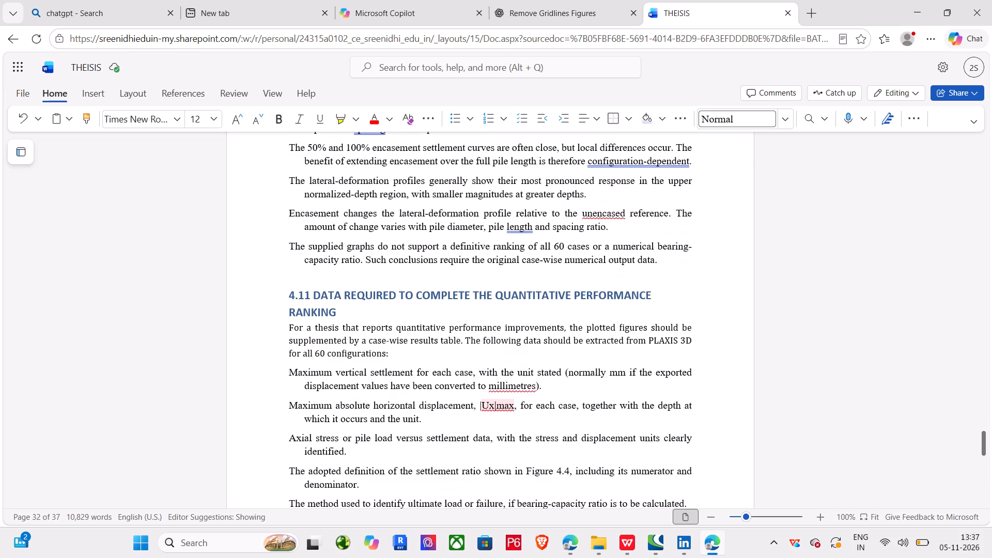
pyautogui.press('Down')
pyautogui.press('Down')
pyautogui.press('Down')
pyautogui.press('Down')
pyautogui.press('Down')
pyautogui.press('Down')
pyautogui.press('Down')
pyautogui.press('Down')
pyautogui.press('Down')
pyautogui.press('Down')
pyautogui.press('Down')
pyautogui.press('Down')
pyautogui.press('Down')
pyautogui.press('Down')
pyautogui.press('Down')
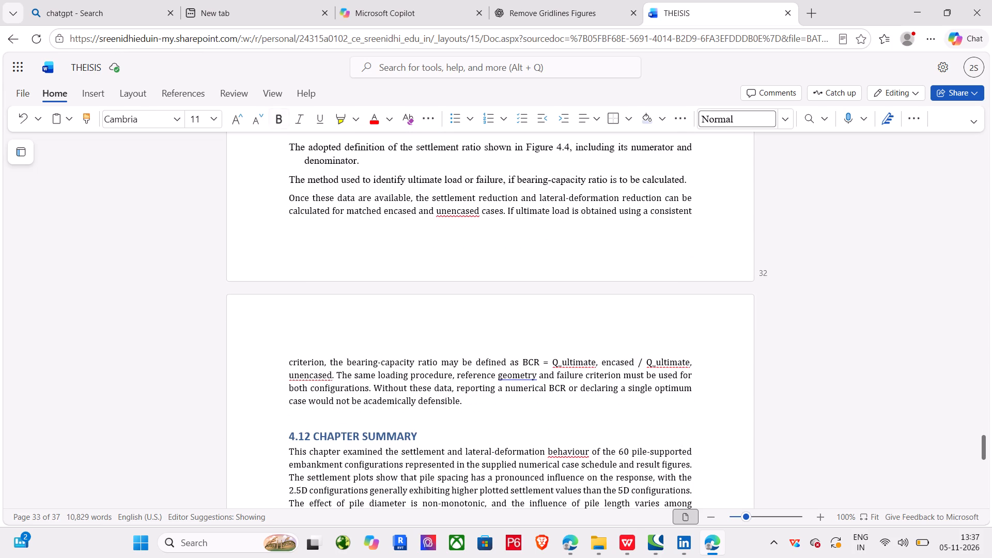
# Review the Section 4.12 chapter summary and the closing notes on the thesis title and figure verification.
pyautogui.press('Down')
pyautogui.press('Down')
pyautogui.press('Down')
pyautogui.press('Down')
pyautogui.press('Down')
pyautogui.press('Down')
pyautogui.press('Down')
pyautogui.press('Down')
pyautogui.press('Down')
pyautogui.press('Down')
pyautogui.press('Down')
pyautogui.press('Down')
pyautogui.press('Down')
pyautogui.press('Down')
pyautogui.press('Down')
pyautogui.press('Down')
pyautogui.press('Down')
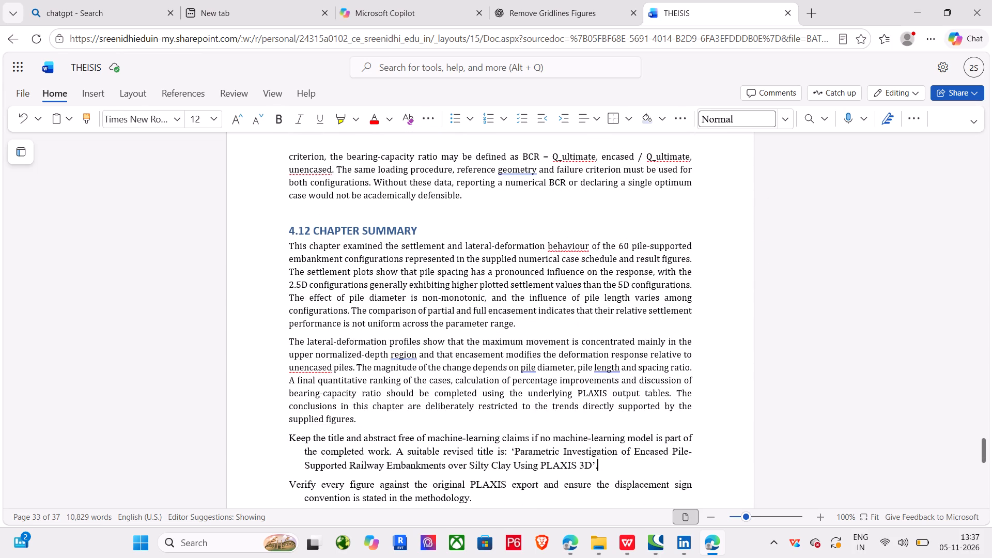
# Go back from the chapter summary to the Section 4.8 paragraphs on pile length, spacing ratio and lateral-deformation reduction.
pyautogui.press('Up')
pyautogui.press('Up')
pyautogui.press('Up')
pyautogui.press('Up')
pyautogui.press('Up')
pyautogui.press('Up')
pyautogui.press('Up')
pyautogui.press('Up')
pyautogui.press('Up')
pyautogui.press('Up')
pyautogui.press('Up')
pyautogui.press('Up')
pyautogui.press('Up')
pyautogui.press('Up')
pyautogui.press('Up')
pyautogui.press('Up')
pyautogui.press('Up')
pyautogui.press('Up')
pyautogui.press('Up')
pyautogui.press('Up')
pyautogui.press('Up')
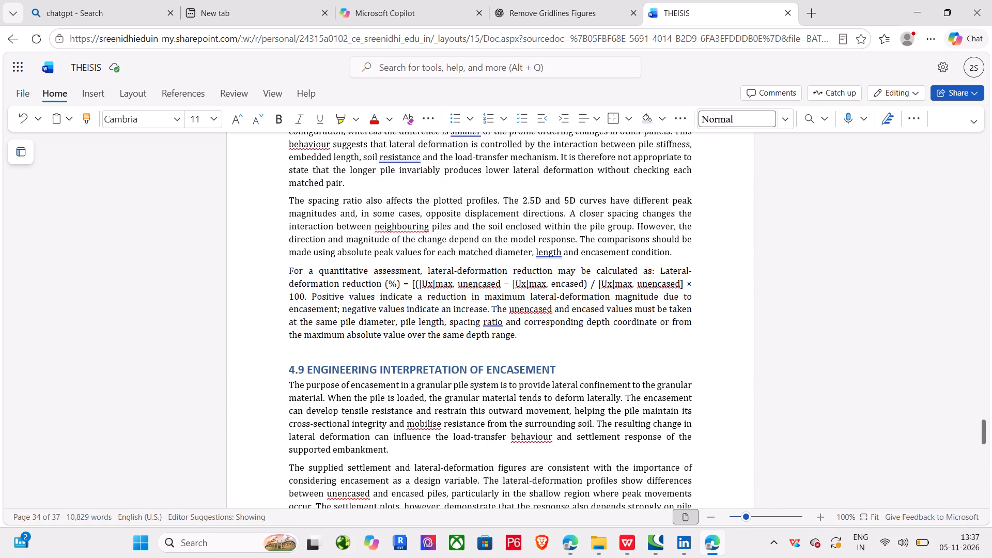
pyautogui.press('Up')
pyautogui.press('Up')
pyautogui.press('Up')
pyautogui.press('Up')
pyautogui.press('Up')
pyautogui.press('Up')
pyautogui.press('Up')
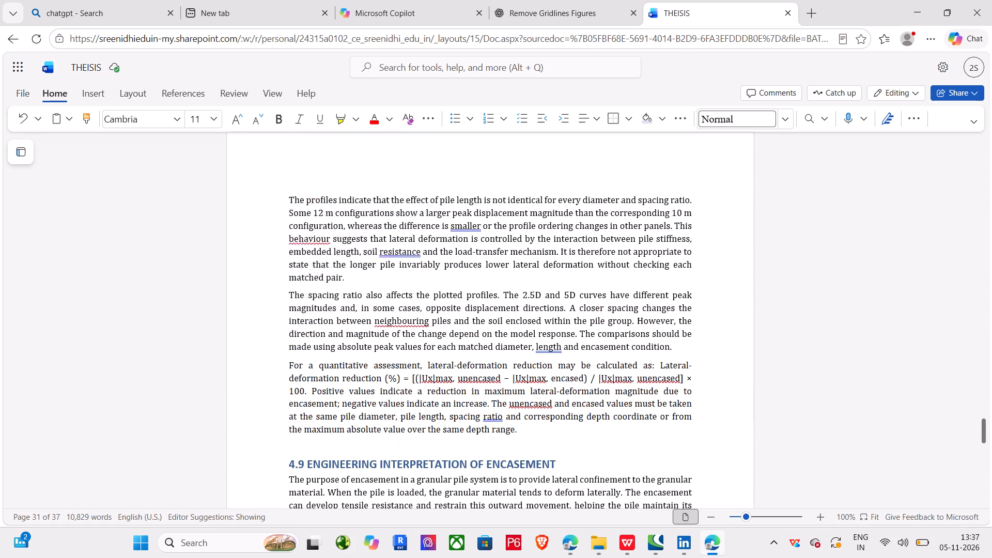
# Go back to the opening of Section 4.8 and the closing paragraph before it on maximum lateral deformation.
pyautogui.press('Up')
pyautogui.press('Up')
pyautogui.press('Up')
pyautogui.press('Up')
pyautogui.press('Up')
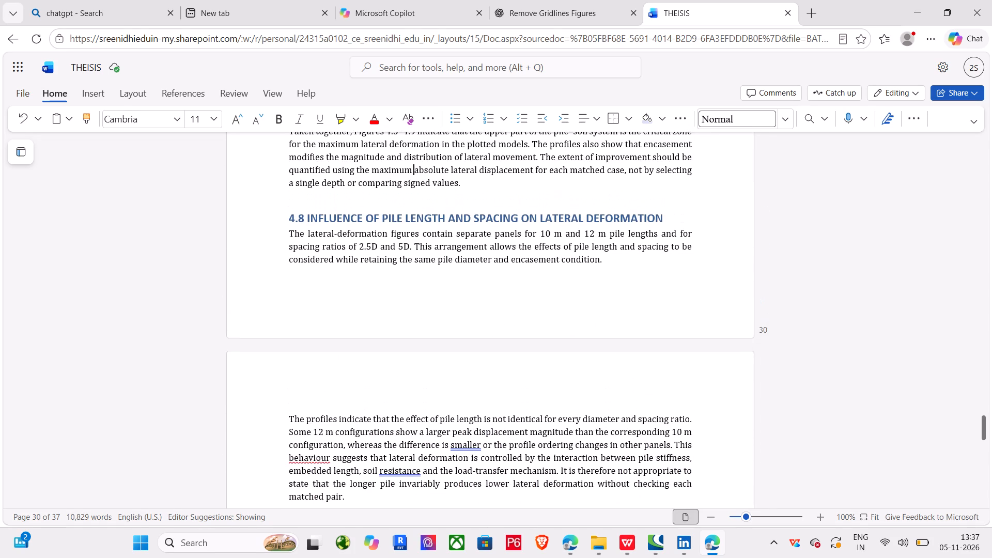